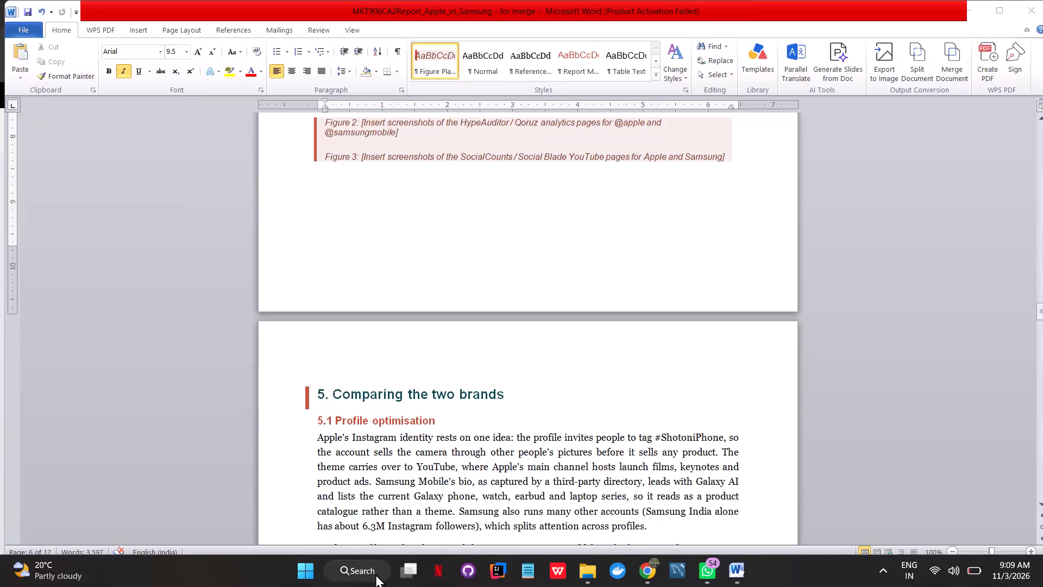
Open Windows search with its list of recent searches.
click(375, 574)
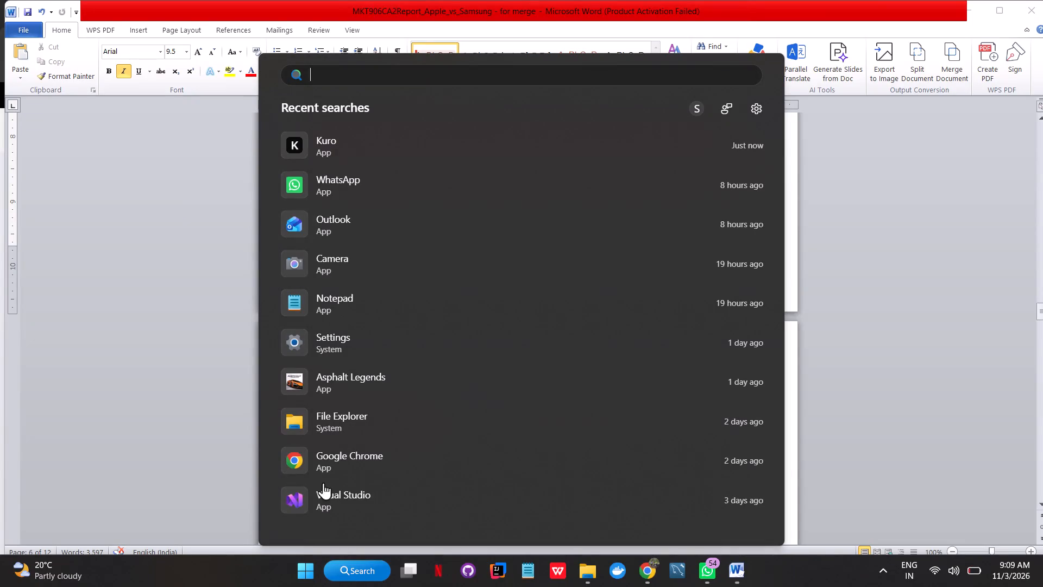
Launch the Kuro app from the recent searches.
double_click(347, 155)
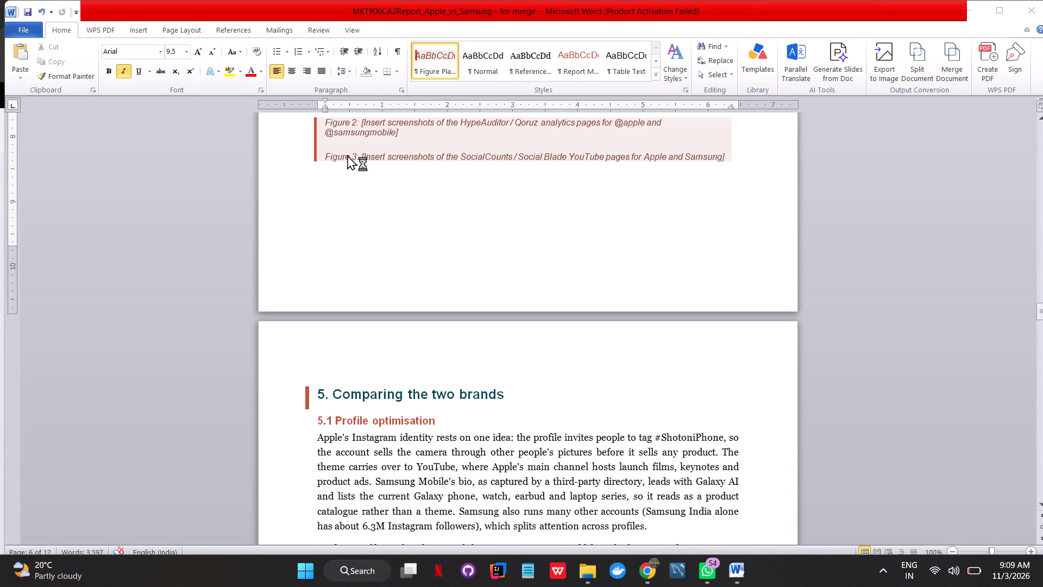
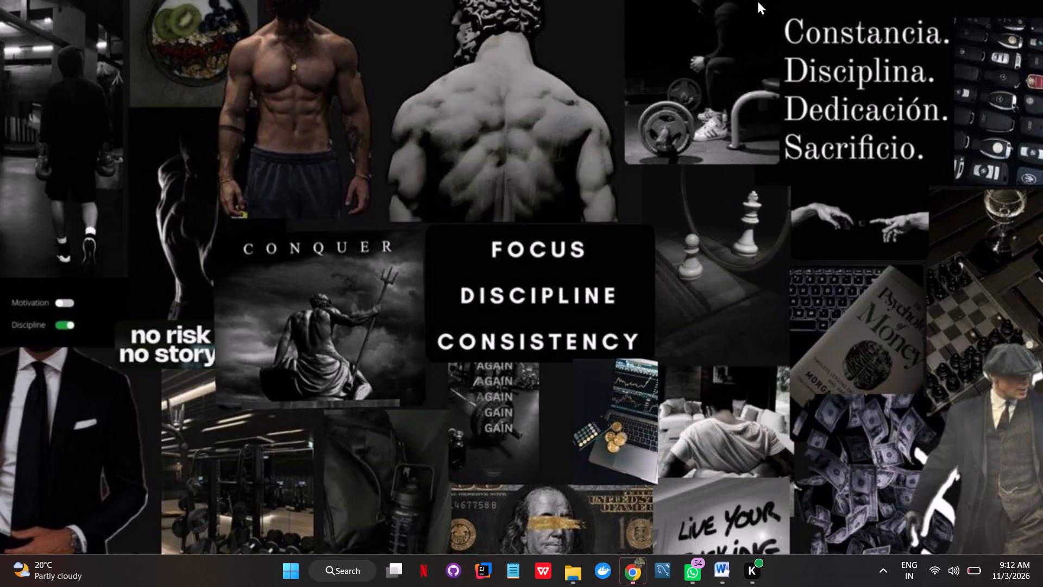
Switch to the Chrome window with the Samsung Mobile page.
click(628, 569)
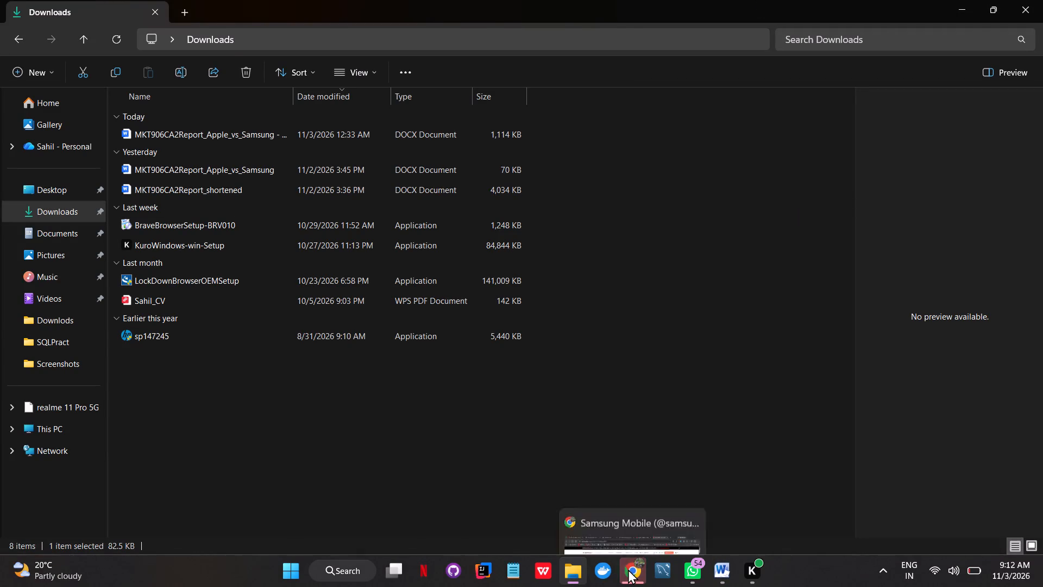
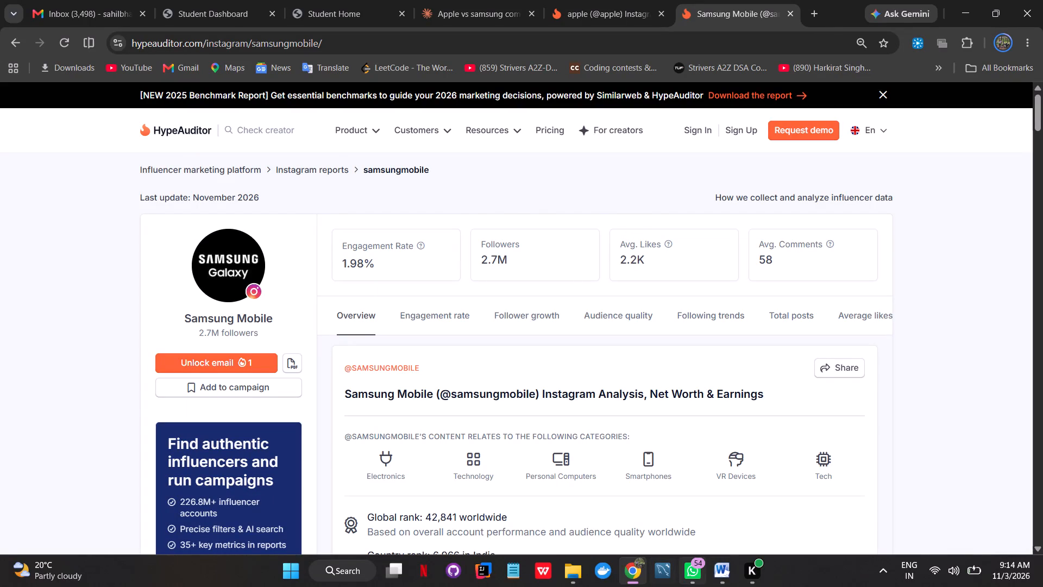
Switch to the Word report and review it from the Figure 1 Instagram profiles through Method and data to section 5.
click(718, 573)
scroll(450, 312, up, 2)
scroll(450, 312, right, 1)
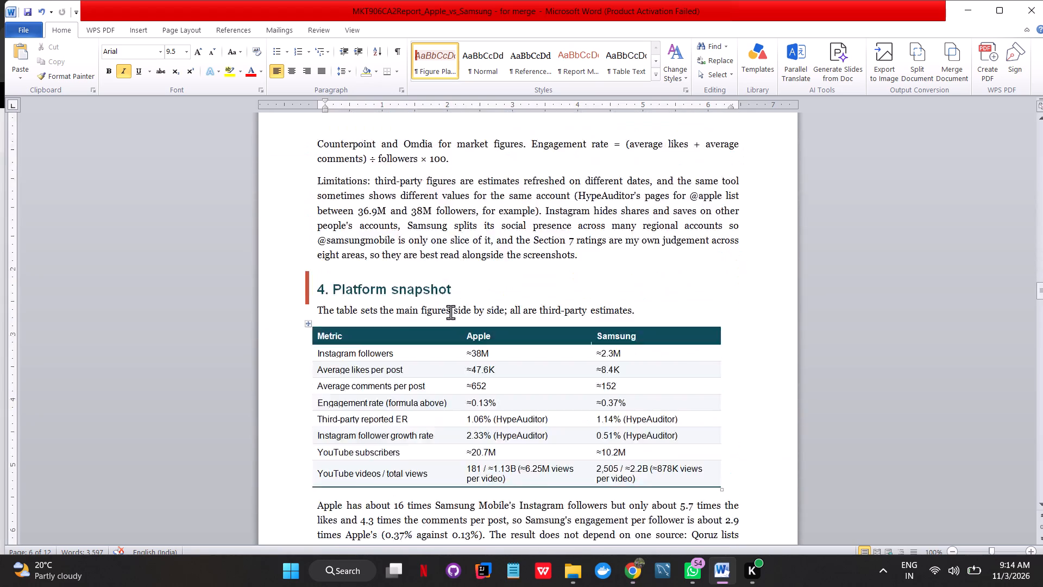
scroll(450, 312, right, 1)
key(Down)
key(Down)
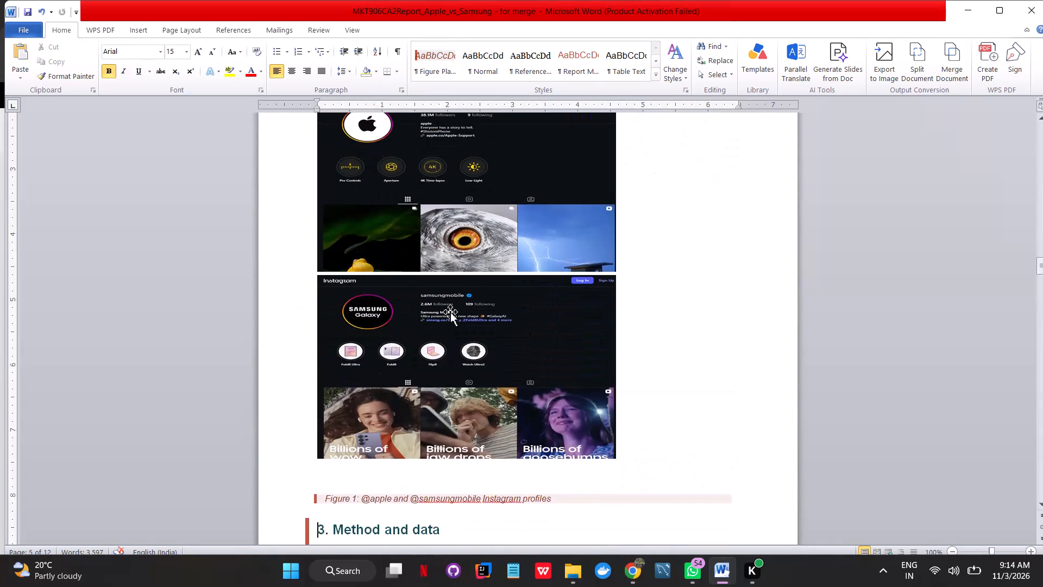
key(Down)
key(Down)
key(Down)
key(Down)
key(Down)
key(Down)
key(Down)
key(Down)
key(Down)
key(Down)
key(Down)
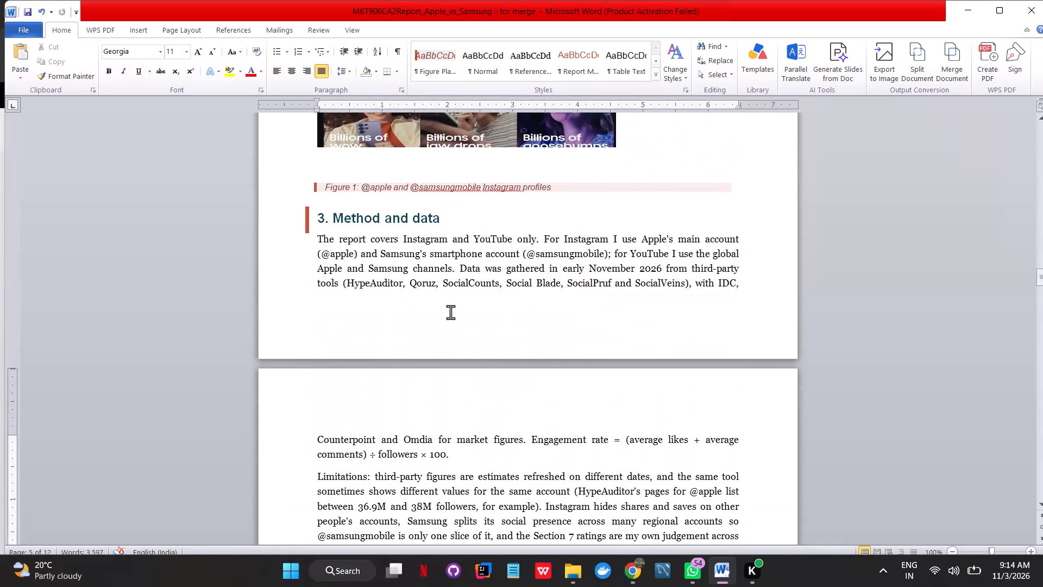
key(Down)
key(Down)
key(Down)
key(Down)
key(Down)
key(Down)
key(Down)
key(Down)
key(Down)
key(Down)
key(Down)
key(Down)
key(Down)
key(Down)
key(Down)
key(Down)
key(Down)
key(Down)
key(Down)
key(Down)
key(Down)
key(Down)
key(Down)
key(Down)
key(Down)
key(Down)
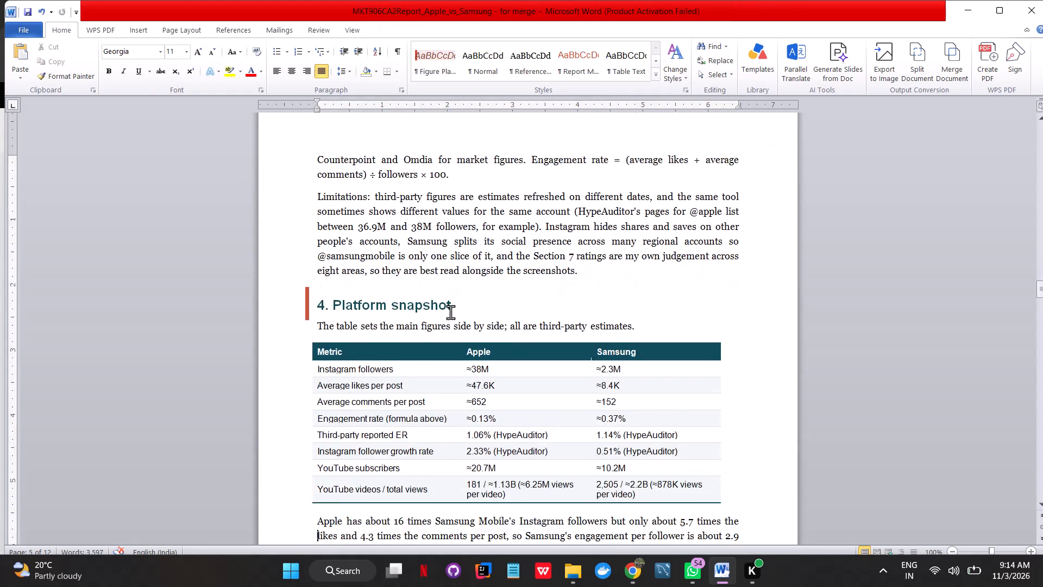
Go back to section 4, Platform snapshot, and examine its metrics table and the Figure 2 and Figure 3 screenshot placeholders.
key(Up)
key(Up)
key(Up)
key(Up)
key(Up)
key(Up)
key(Up)
key(Up)
key(Up)
key(Up)
key(Up)
key(Up)
key(Up)
key(Up)
key(Up)
key(Up)
key(Up)
key(Up)
key(Up)
key(Up)
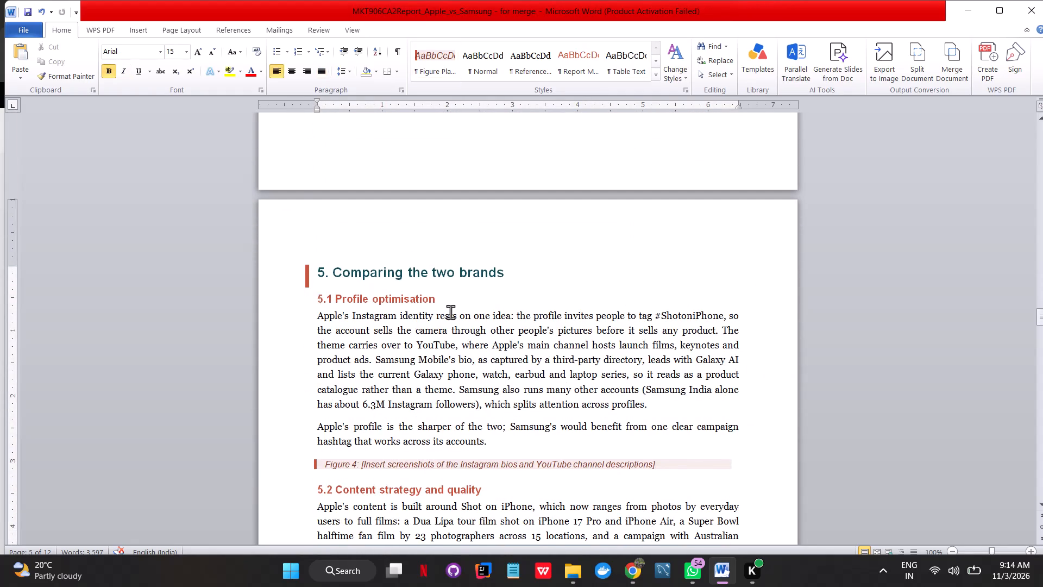
key(Up)
key(Up)
key(Up)
key(Up)
key(Up)
key(Up)
key(Up)
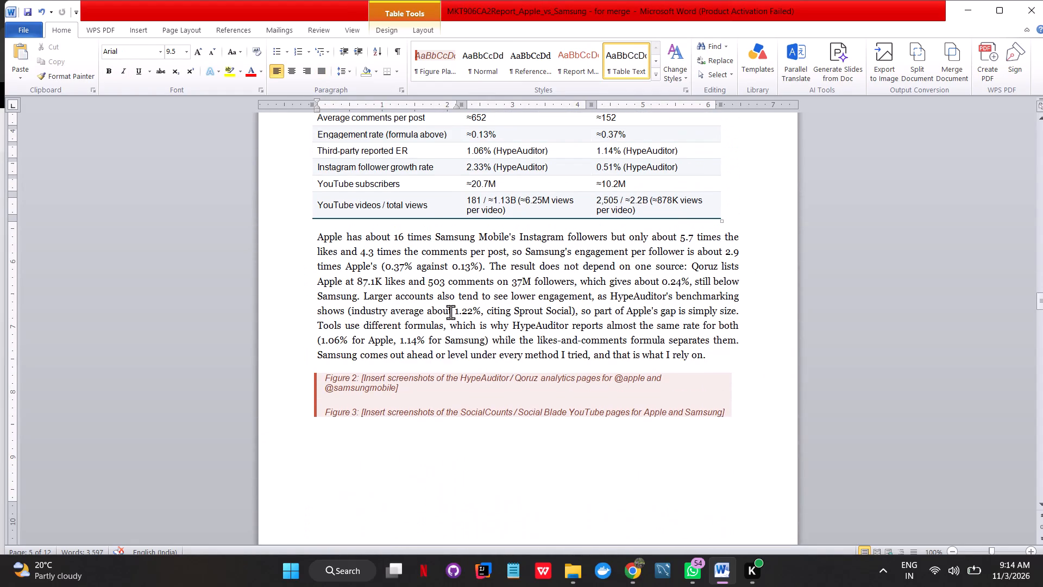
Check the HypeAuditor Samsung Mobile page in Chrome against the report's Figure 2 placeholder in Word.
key(alt+Tab)
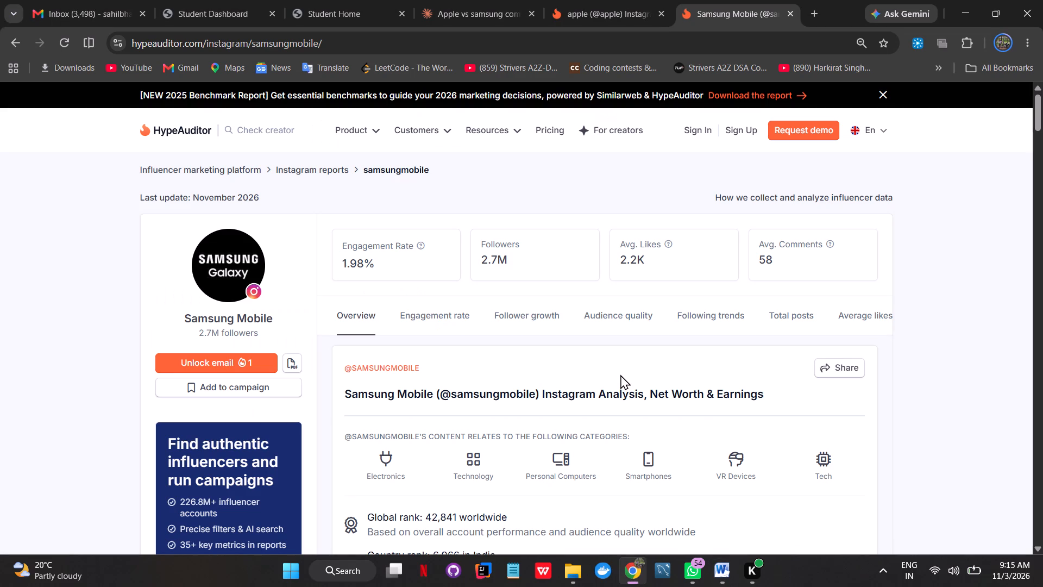
key(alt+Tab)
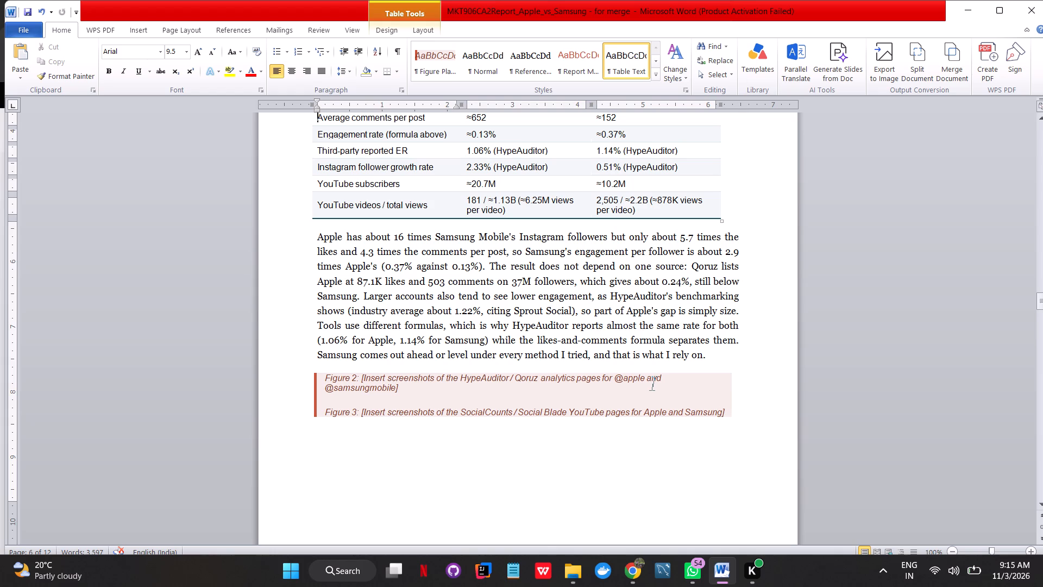
key(alt+Tab)
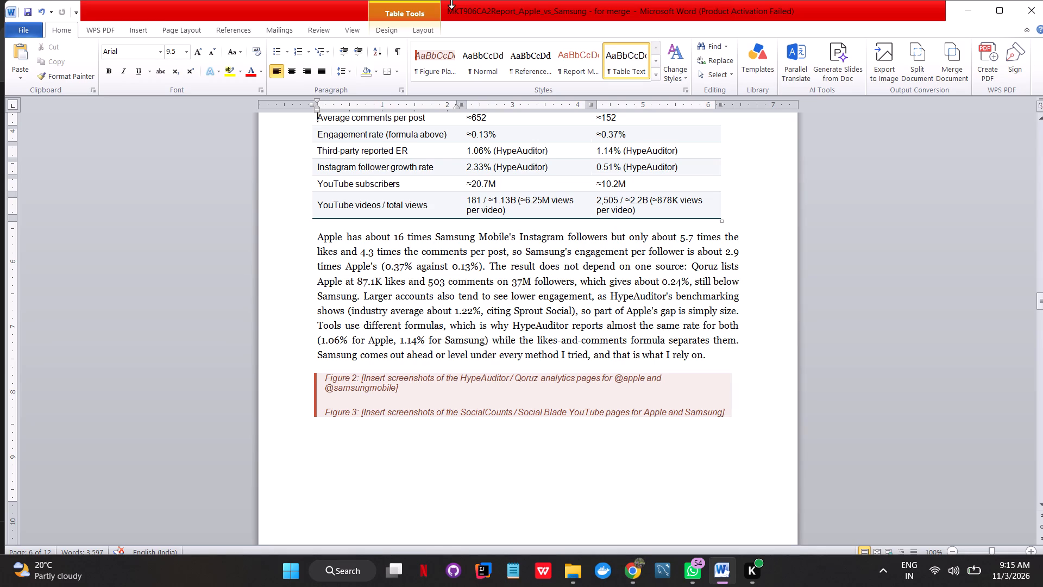
key(alt+Tab)
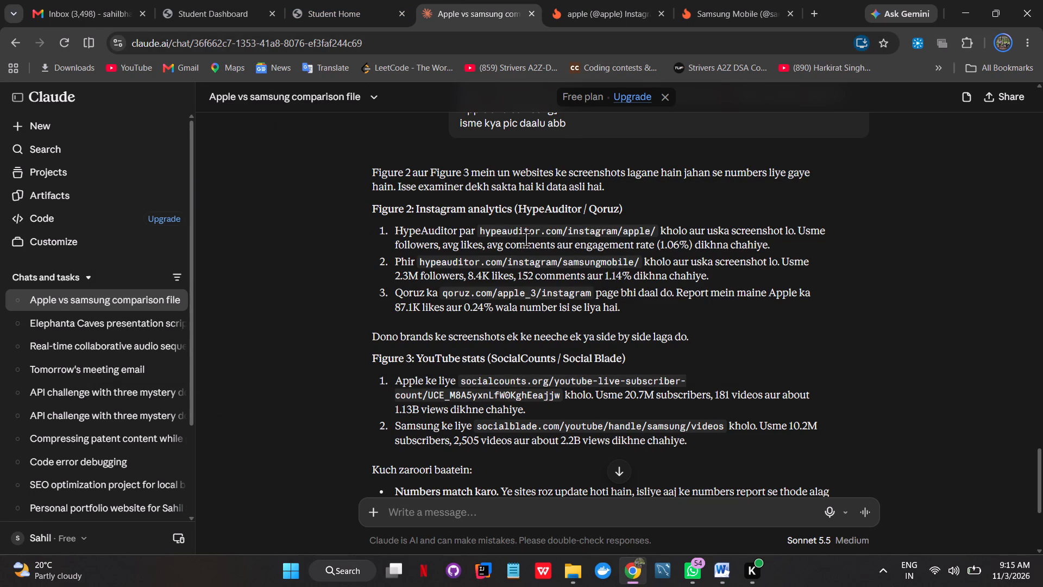
click(742, 0)
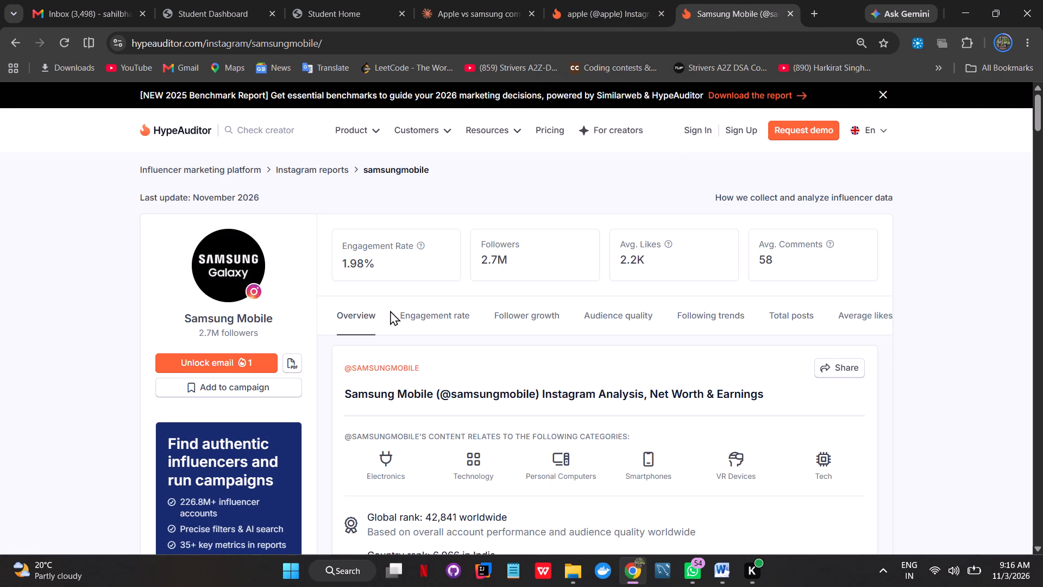
click(585, 0)
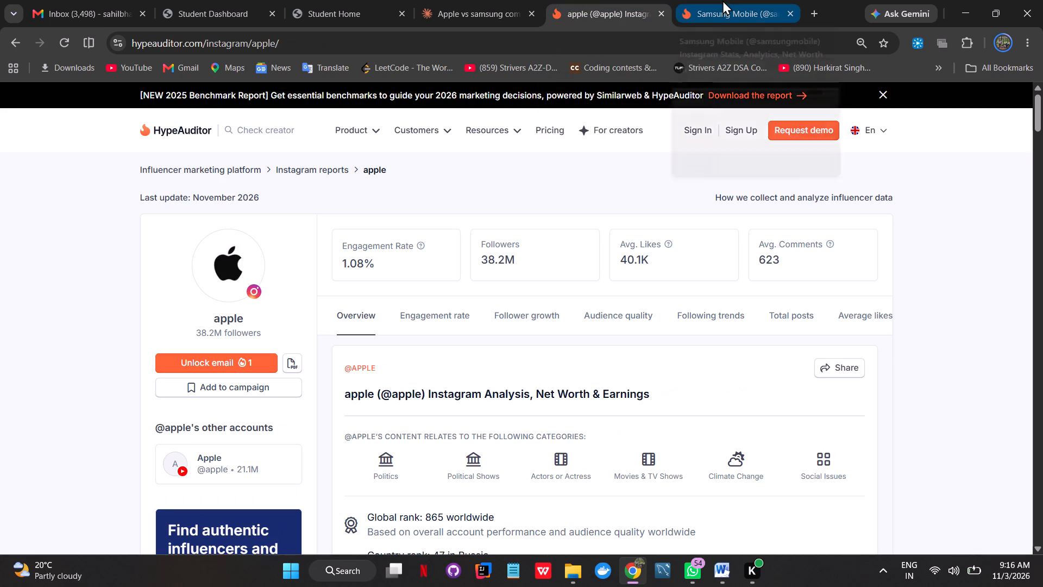
key(Print)
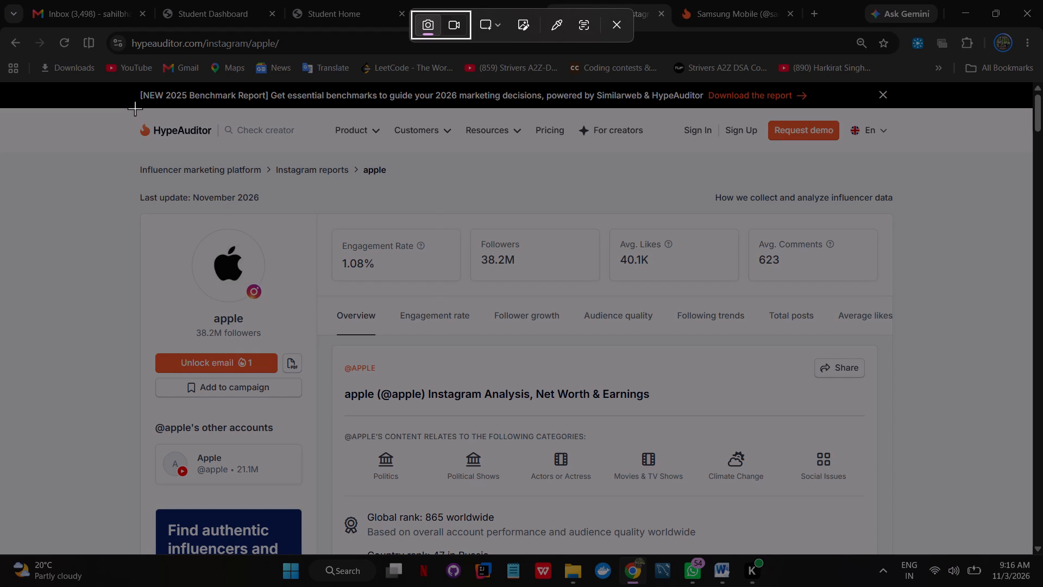
drag(135, 108, 905, 552)
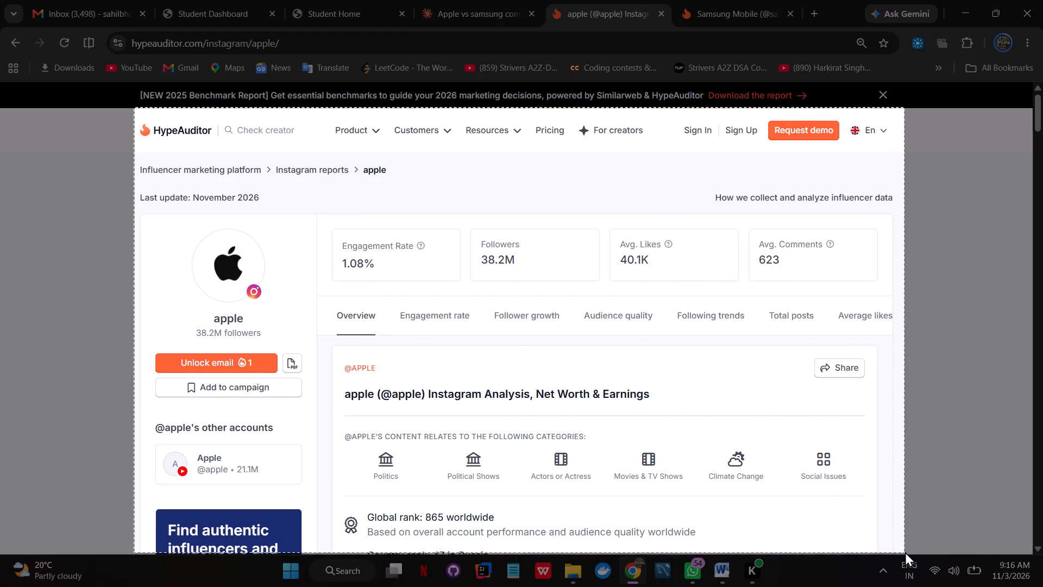
drag(905, 552, 906, 553)
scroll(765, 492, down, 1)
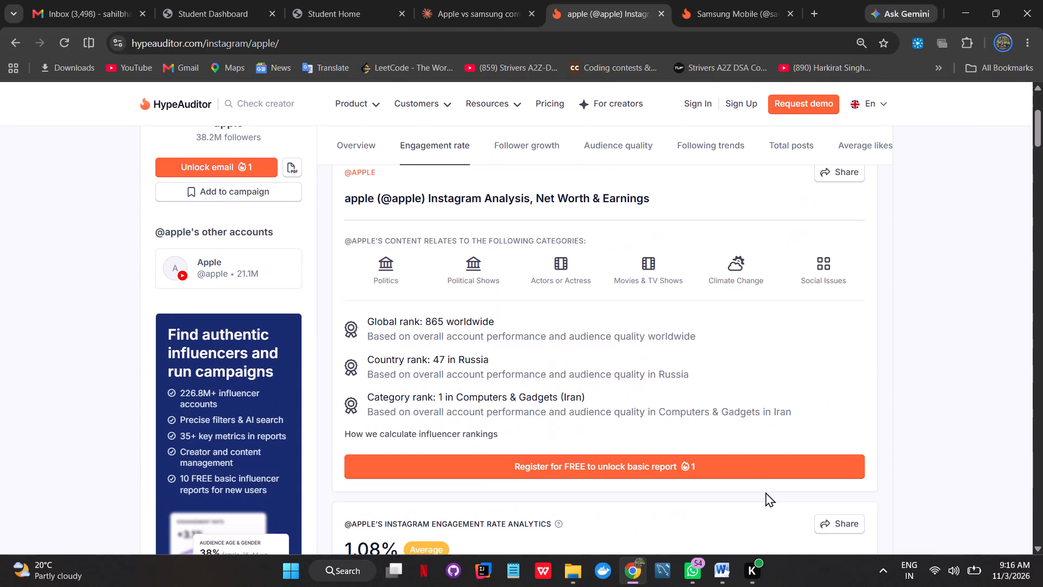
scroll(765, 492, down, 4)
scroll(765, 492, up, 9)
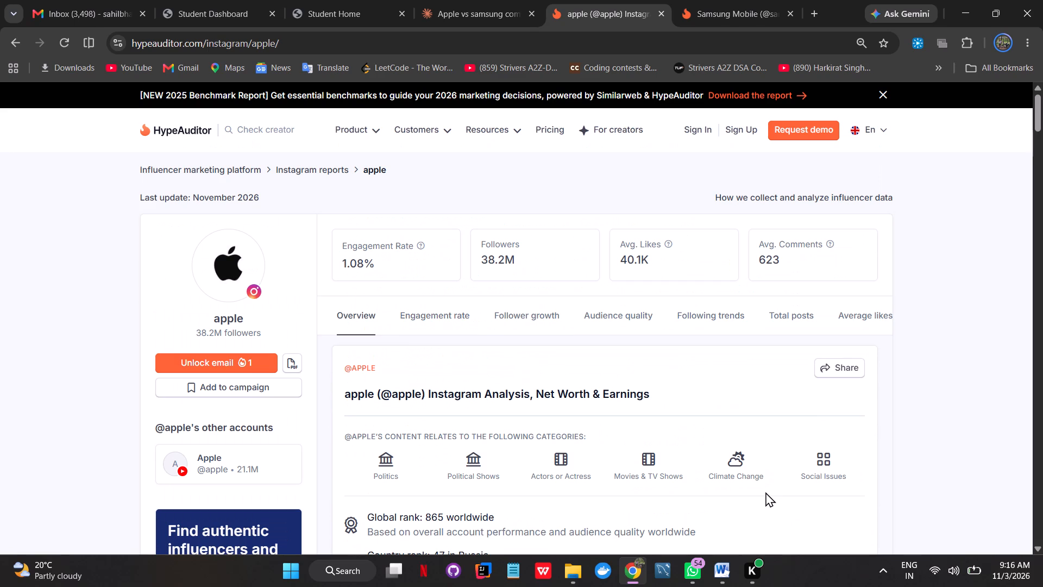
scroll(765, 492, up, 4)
Back in the Word report, add blank lines after the Section 4 closing paragraph and paste the Apple screenshot above the Figure 2 placeholder.
key(alt+Tab)
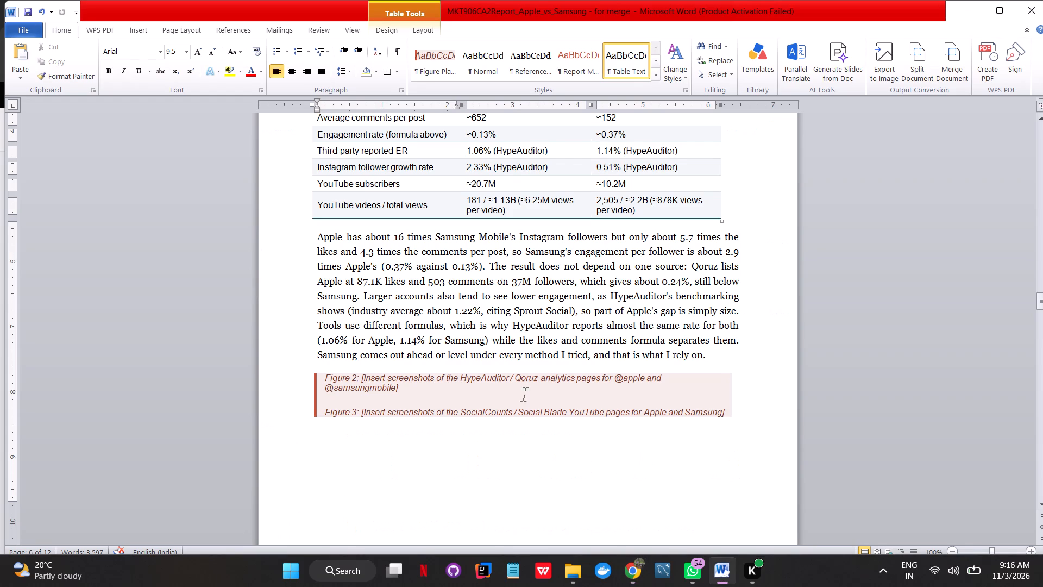
click(435, 346)
click(677, 347)
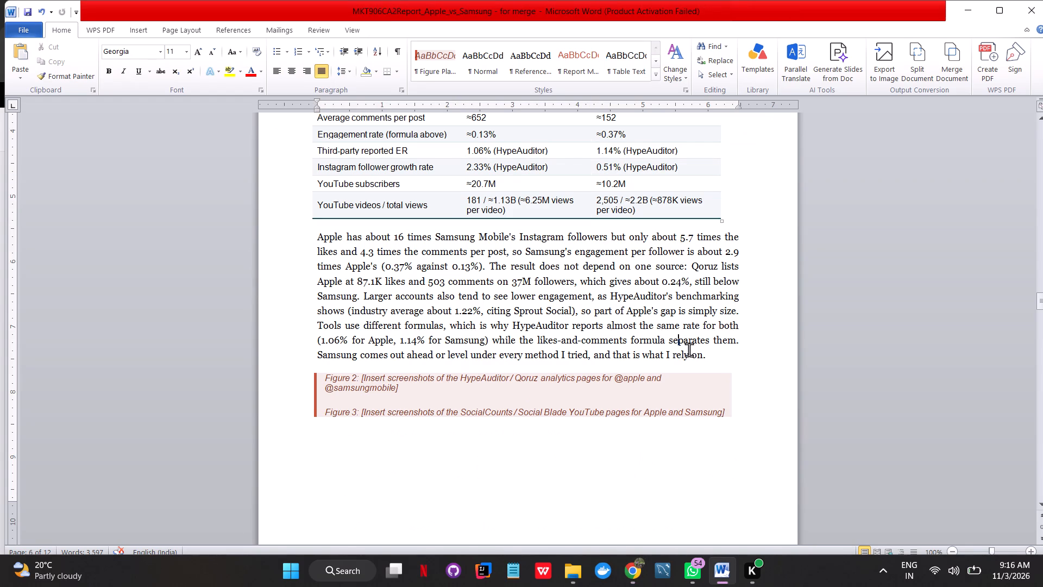
click(706, 354)
key(Return)
key(Return)
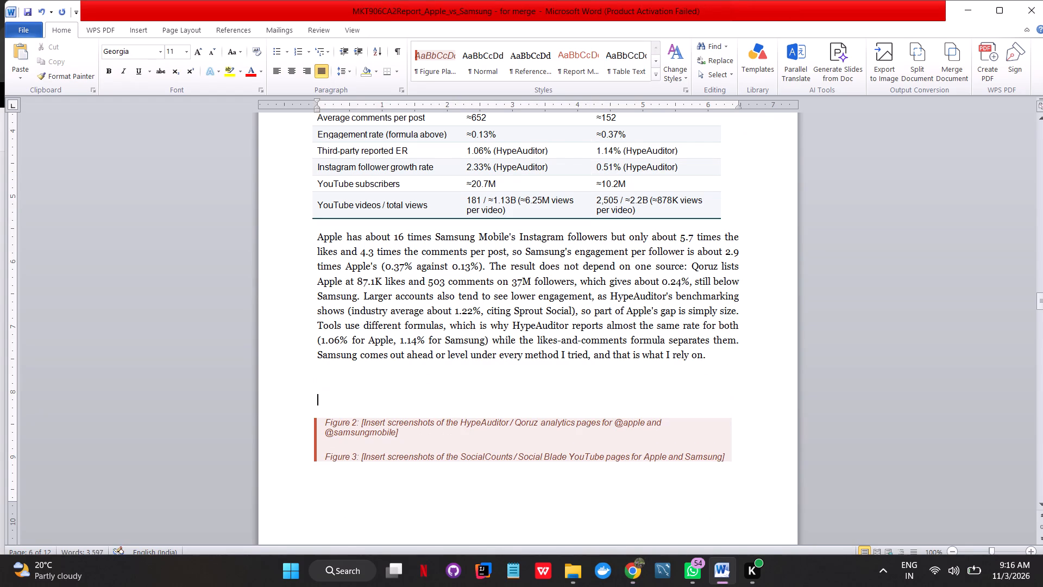
key(Up)
key(ctrl+v)
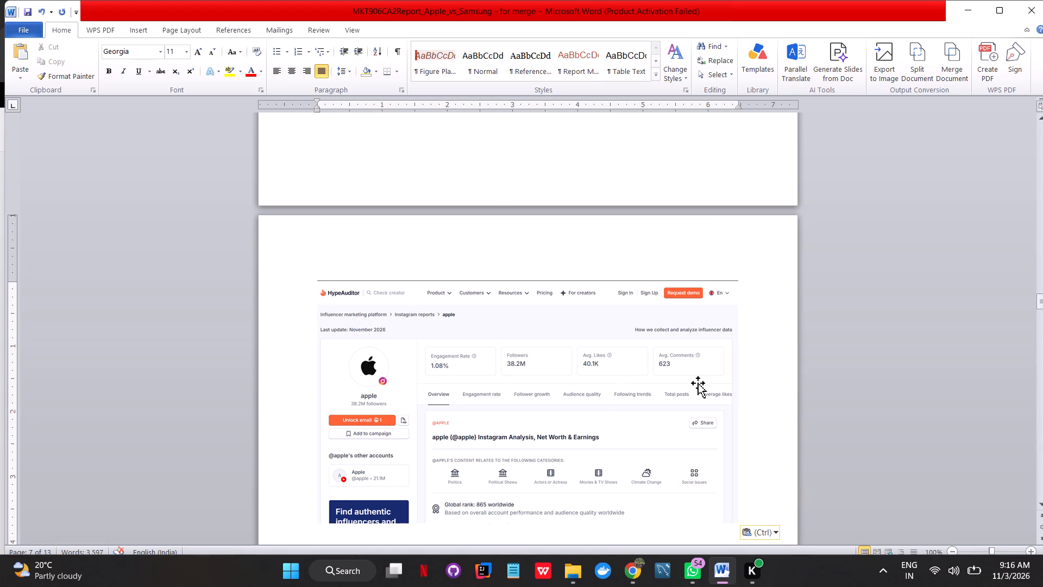
Resize the pasted Apple HypeAuditor screenshot to about 4.8 inches wide and 2.2 inches high.
click(611, 396)
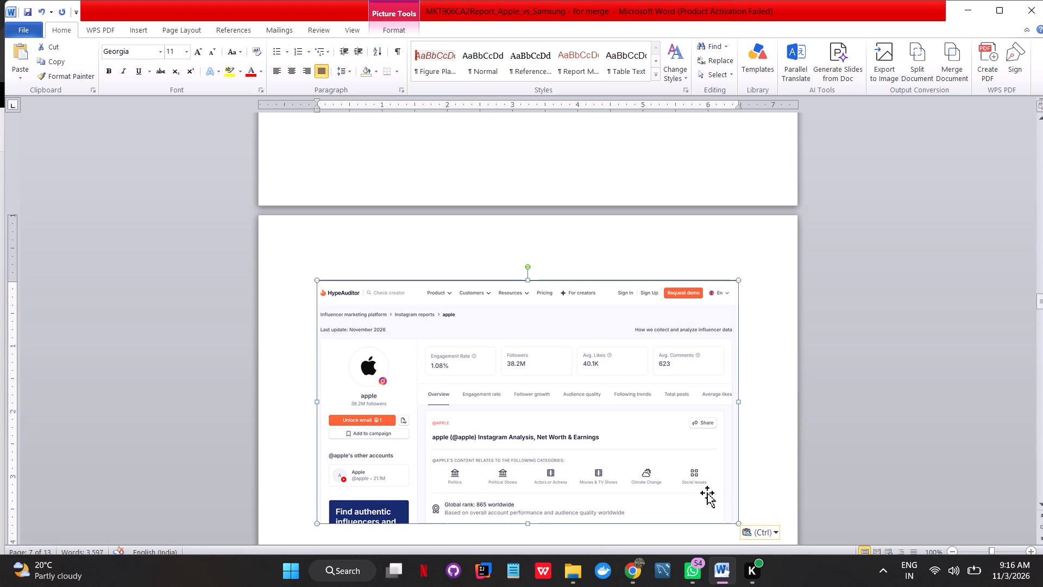
drag(738, 525, 614, 451)
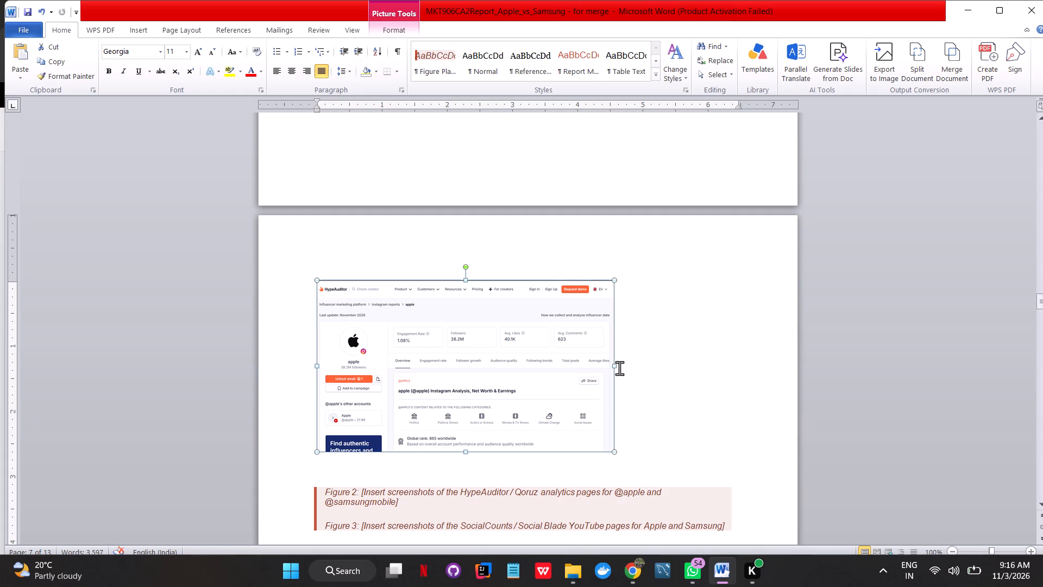
click(614, 457)
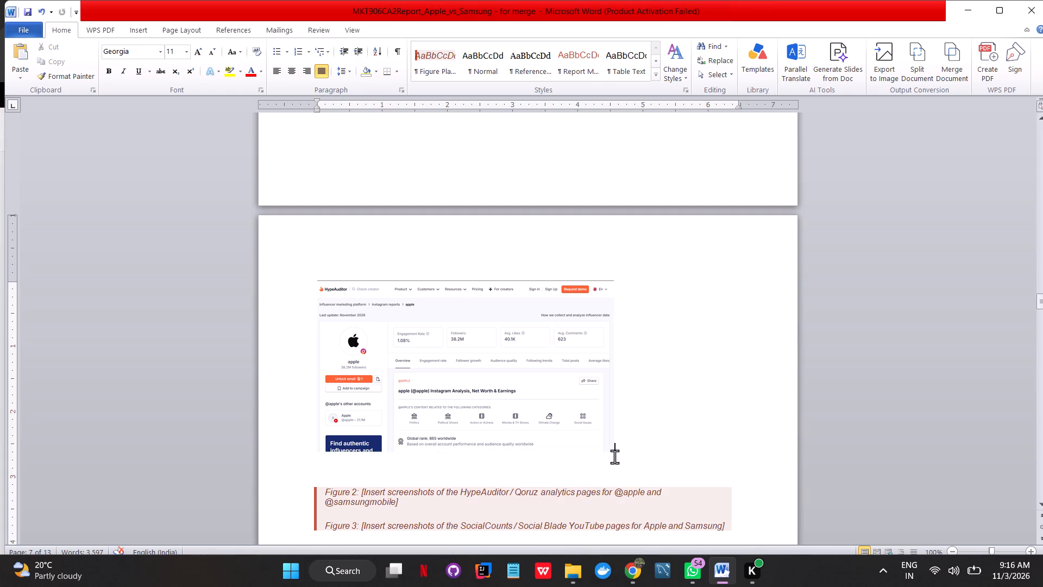
click(614, 457)
click(579, 428)
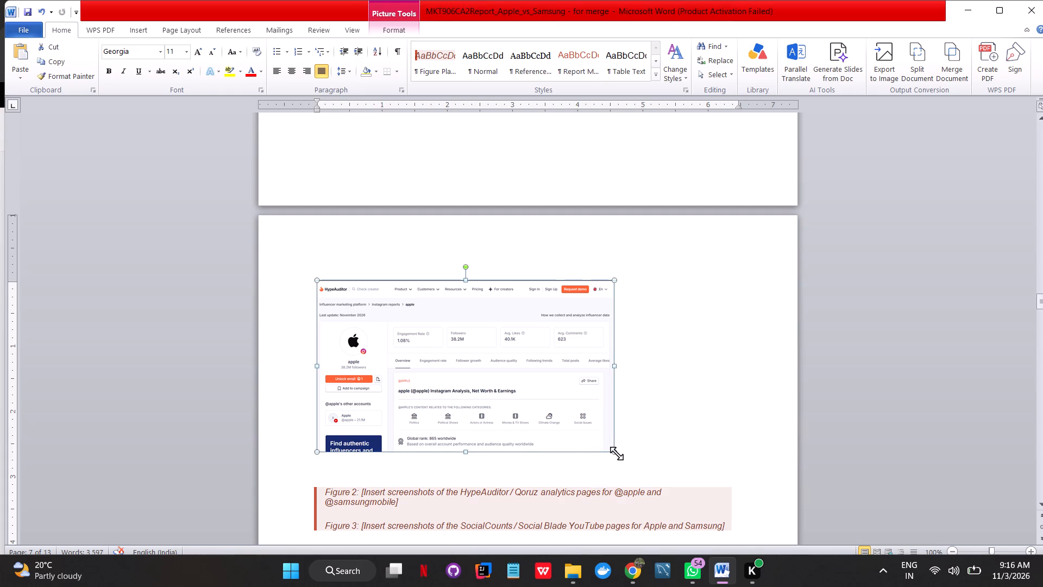
drag(617, 453, 552, 426)
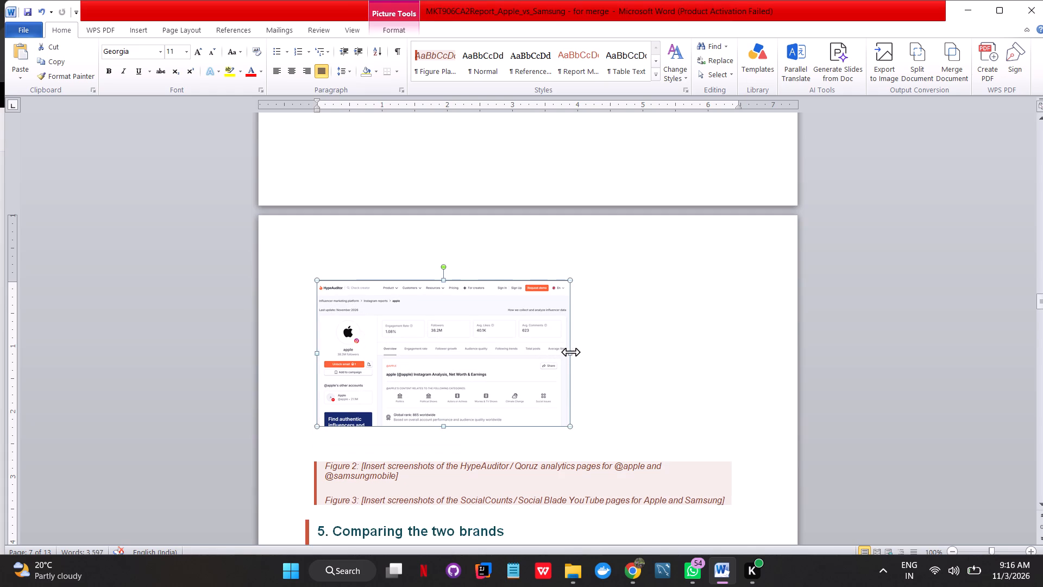
drag(570, 352, 629, 352)
Look back through the report's earlier pages, including the Figure 1 Instagram profile pictures, and return to the Apple HypeAuditor screenshot.
scroll(629, 352, down, 1)
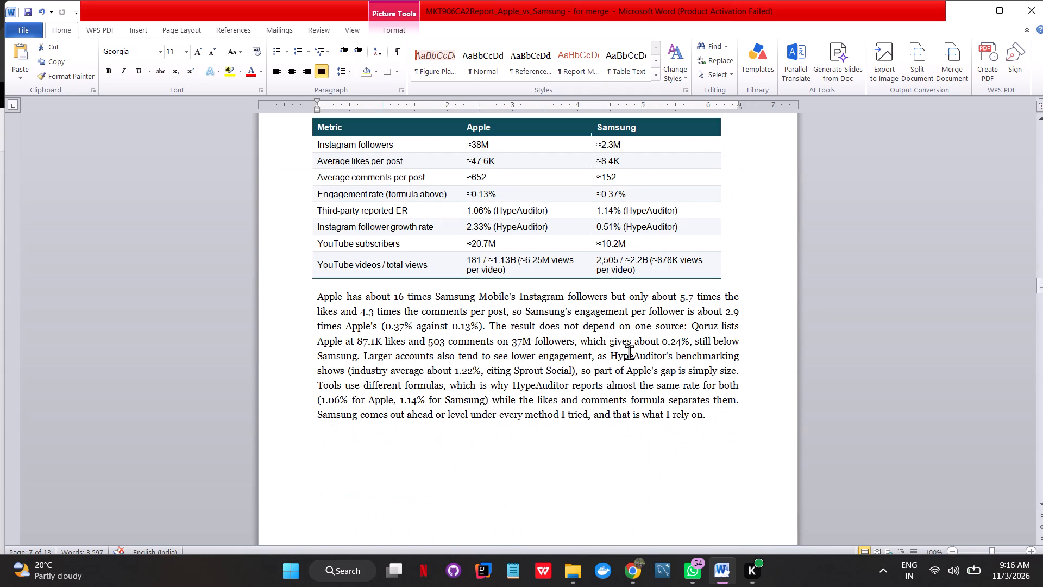
key(Up)
key(Up)
key(Up)
key(Up)
key(Up)
key(Up)
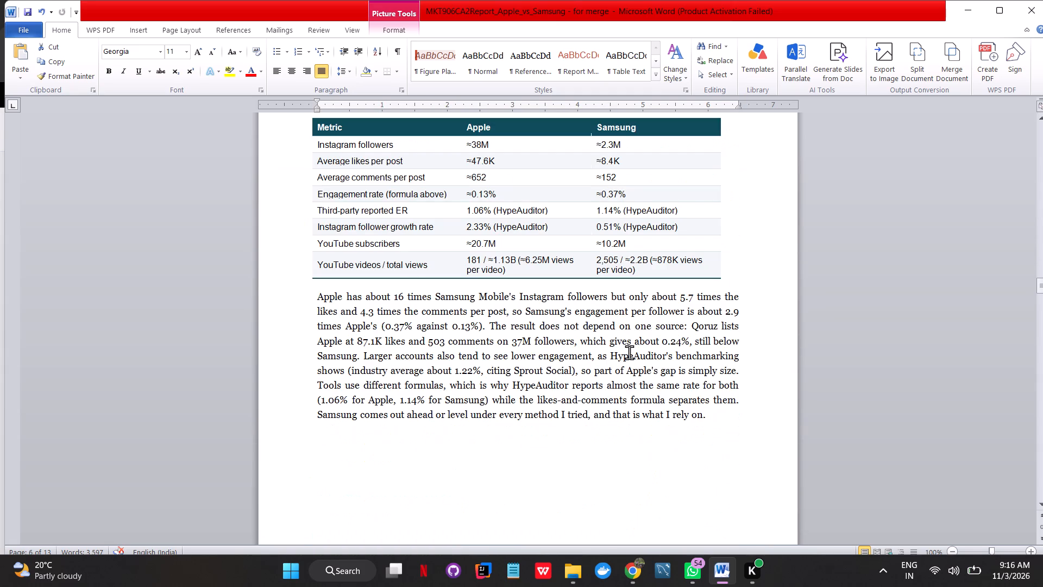
click(629, 352)
key(Up)
key(Up)
key(Up)
key(Up)
key(Up)
key(Up)
key(Up)
key(Up)
key(Up)
key(Up)
key(Up)
key(Up)
key(Up)
key(Up)
key(Up)
key(Up)
key(Up)
key(Up)
key(Up)
key(Up)
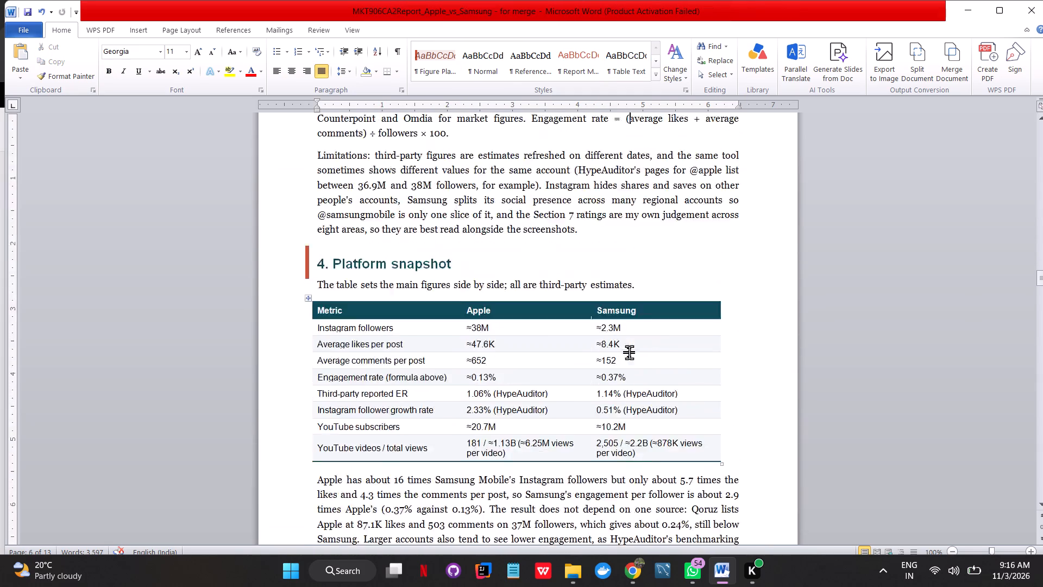
key(Up)
key(Up)
key(Up)
key(Up)
key(Up)
key(Up)
key(Up)
key(Up)
key(Up)
key(Up)
key(Up)
key(Up)
key(Up)
key(Up)
key(Up)
key(Up)
key(Up)
key(Up)
key(Up)
key(Up)
key(Up)
key(Up)
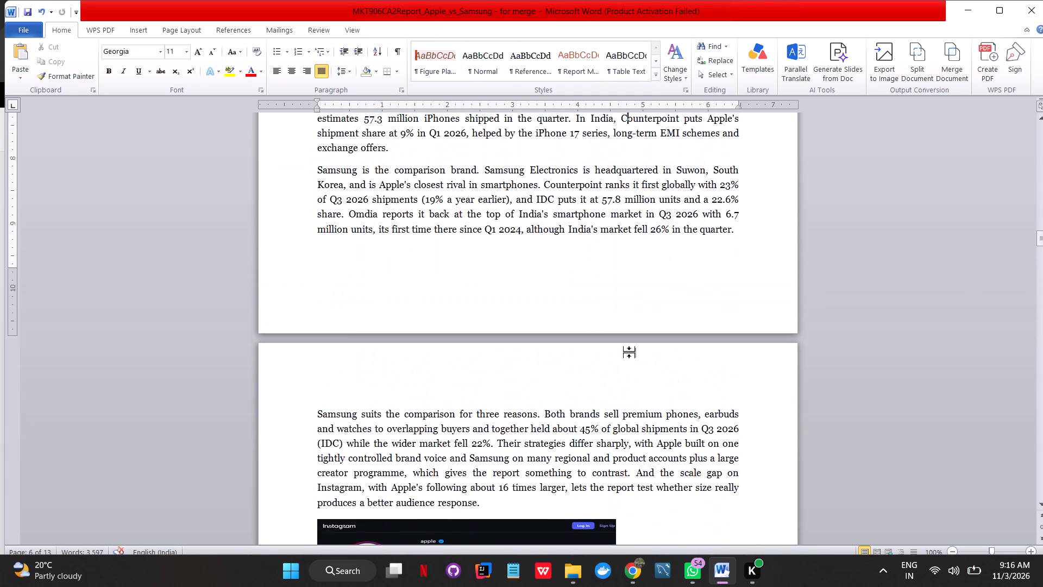
key(Down)
key(Down)
key(Down)
key(Down)
key(Down)
key(Down)
key(Down)
key(Down)
key(Down)
key(Down)
key(Down)
key(Down)
key(Down)
key(Down)
key(Down)
key(Down)
key(Down)
key(Down)
key(Down)
key(Down)
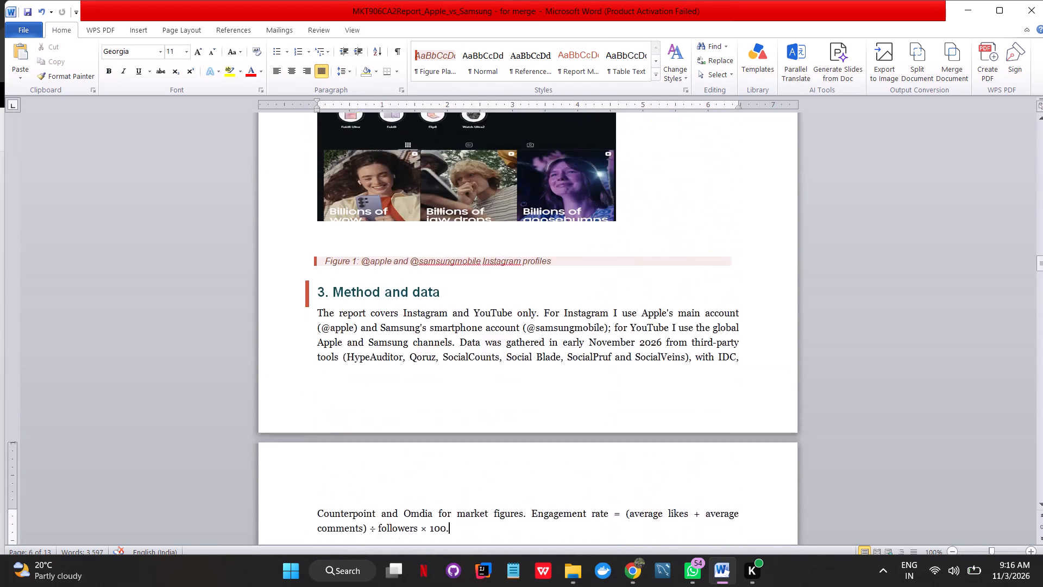
key(Down)
key(Down)
key(Down)
key(Down)
key(Down)
key(Down)
key(Down)
key(Down)
key(Down)
key(Down)
key(Down)
key(Down)
key(Down)
key(Down)
key(Down)
key(Down)
key(Down)
key(Down)
key(Down)
key(Down)
key(Down)
key(Down)
key(Down)
key(Down)
key(Down)
key(Down)
key(Down)
key(Down)
key(Down)
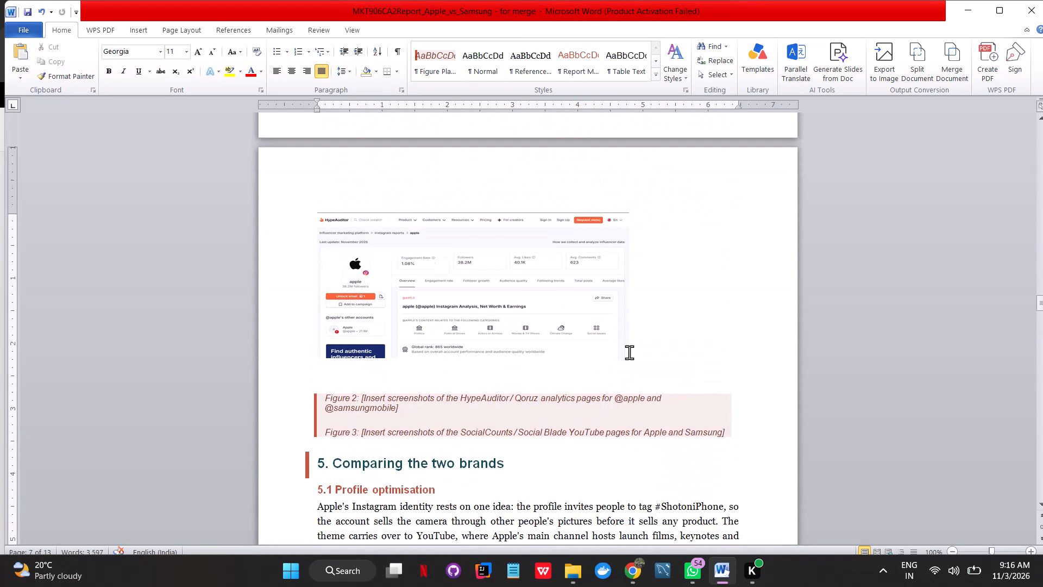
key(alt+Tab)
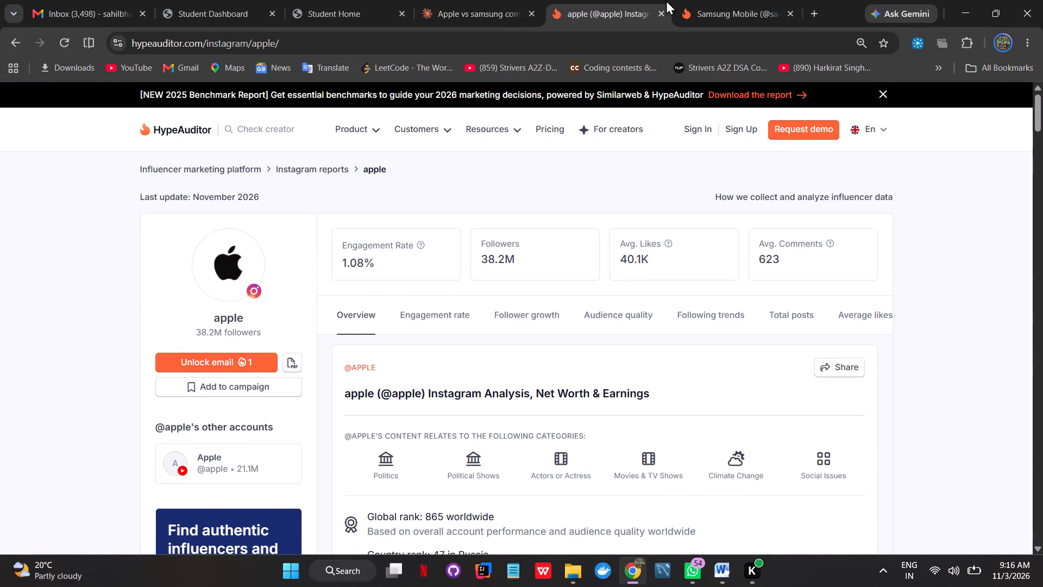
click(720, 0)
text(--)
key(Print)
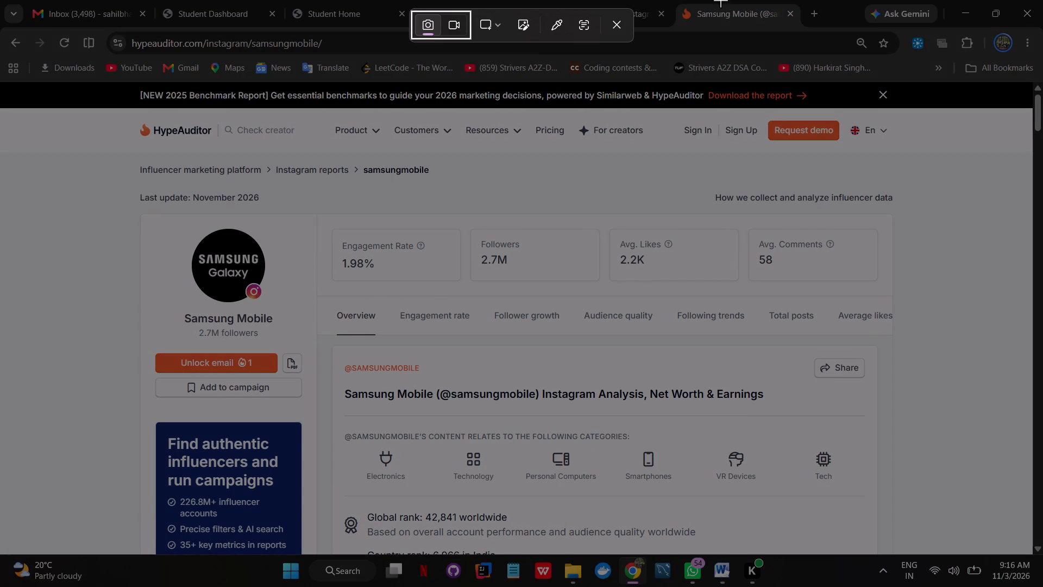
drag(134, 108, 291, 166)
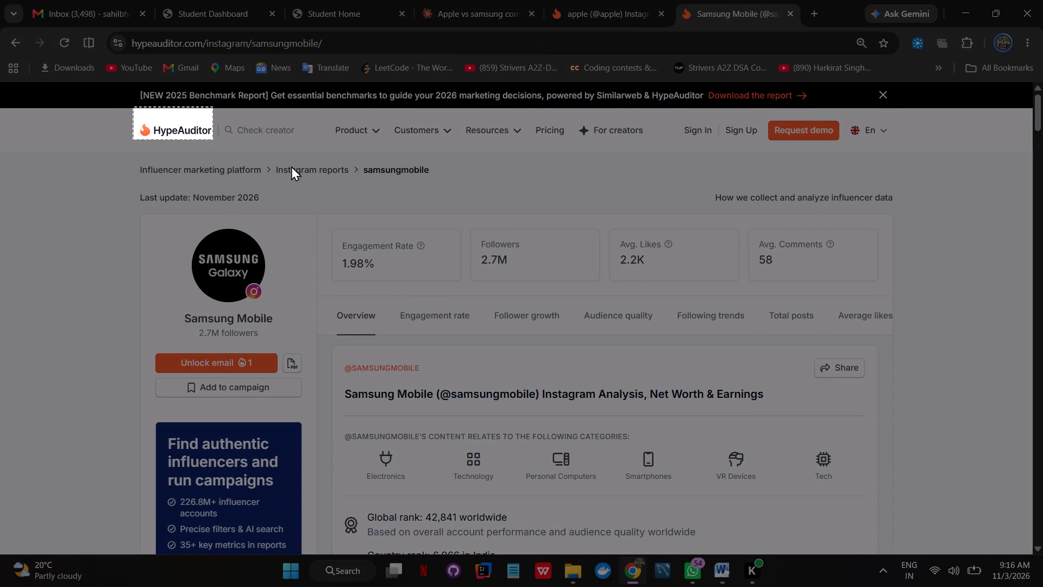
drag(291, 166, 887, 552)
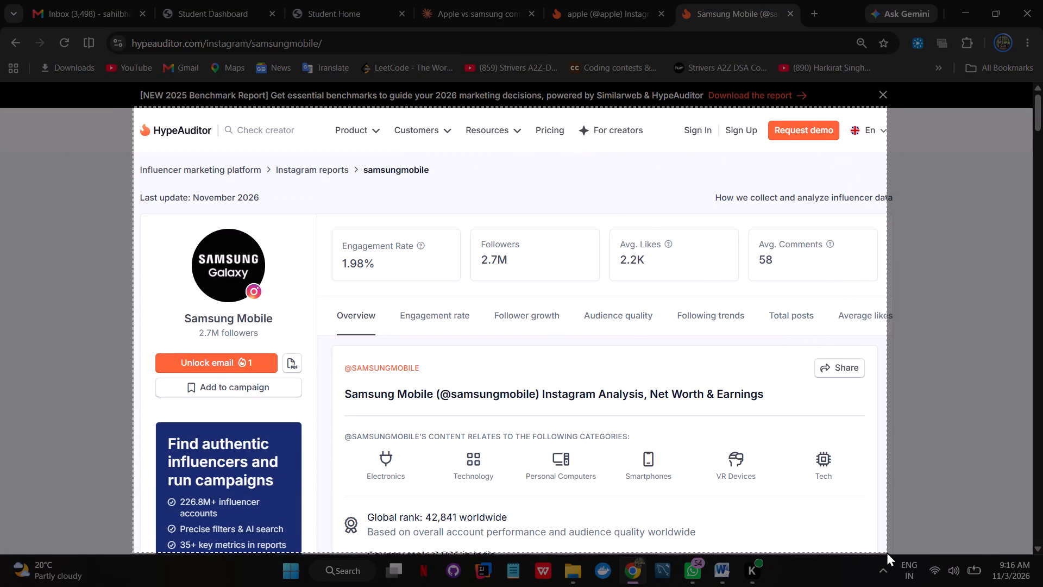
drag(887, 552, 887, 551)
Return to the Word report and paste the Samsung Mobile screenshot on a new line directly below the Apple one.
key(alt+Tab)
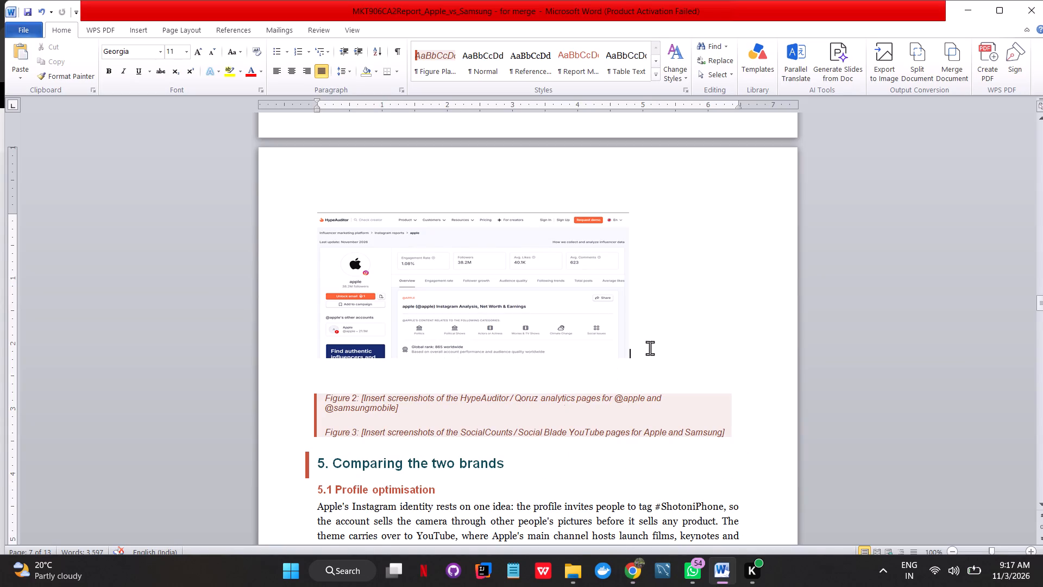
click(650, 348)
key(Return)
key(ctrl+v)
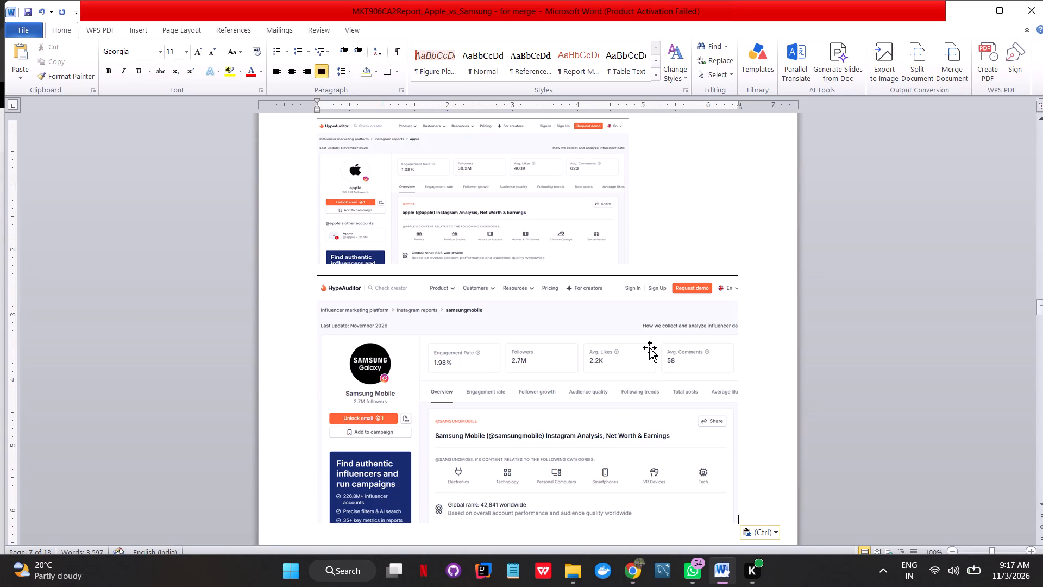
Shrink the pasted Samsung screenshot proportionally to about the same width as the Apple screenshot above it.
click(684, 330)
right_click(684, 330)
right_click(684, 330)
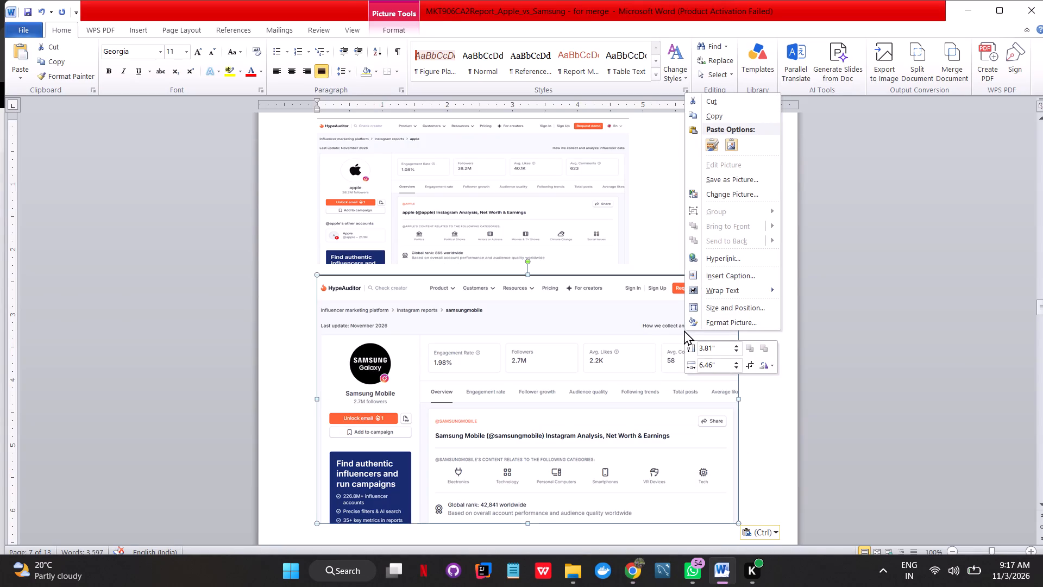
click(632, 325)
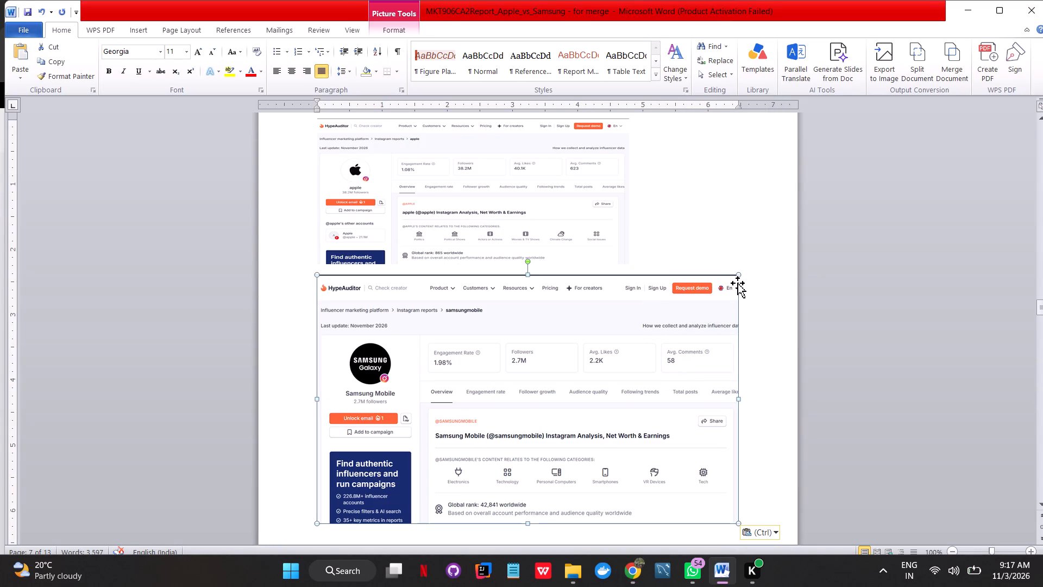
drag(739, 524, 620, 458)
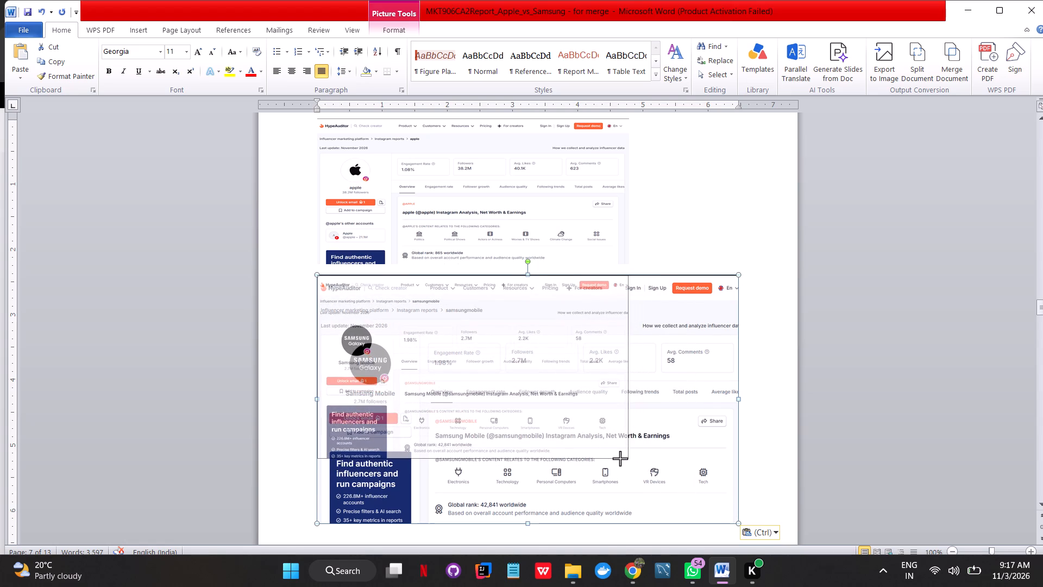
drag(620, 458, 622, 459)
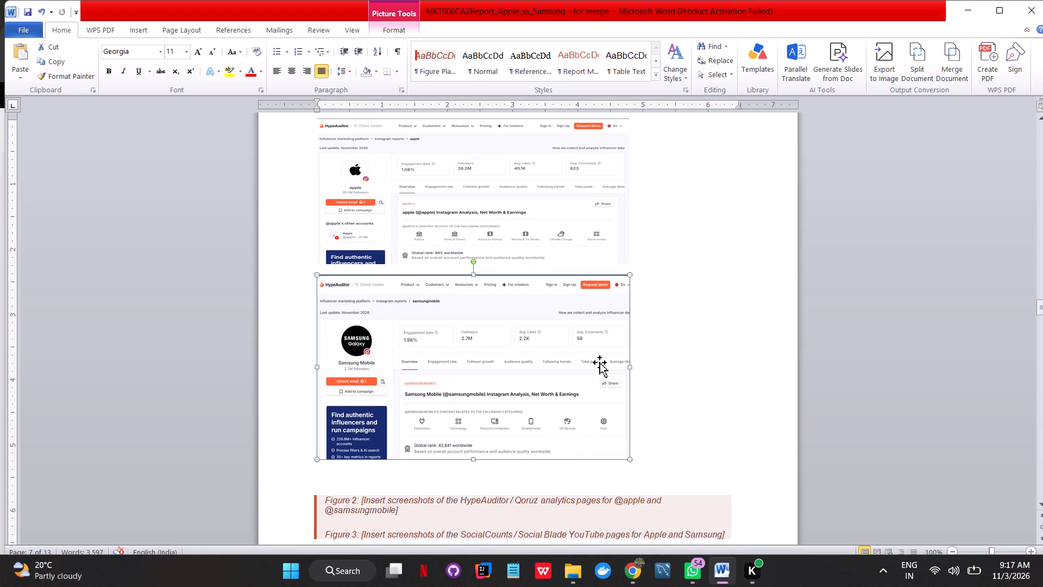
Stretch the Samsung screenshot horizontally and scale it down proportionally to about the width of the Apple screenshot above it.
drag(630, 365, 672, 364)
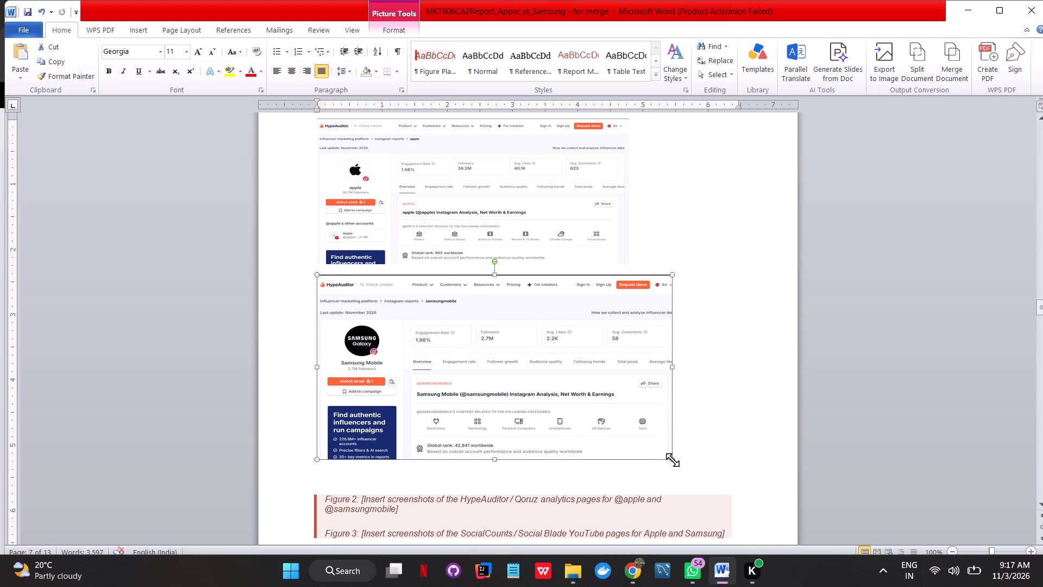
drag(673, 460, 631, 445)
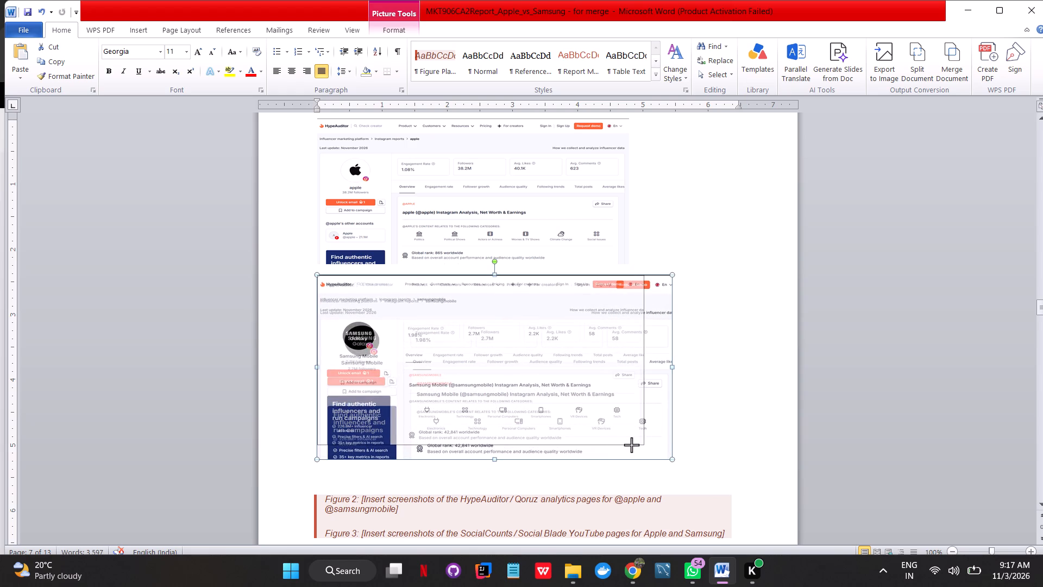
drag(631, 445, 619, 440)
click(690, 427)
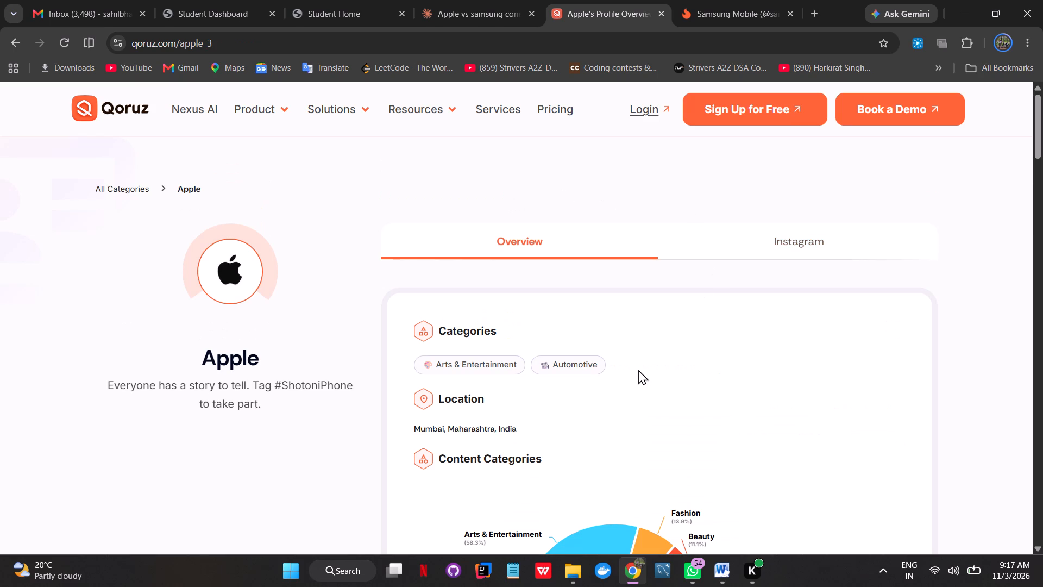
Try to open the Instagram section of Apple's Qoruz profile page.
click(787, 258)
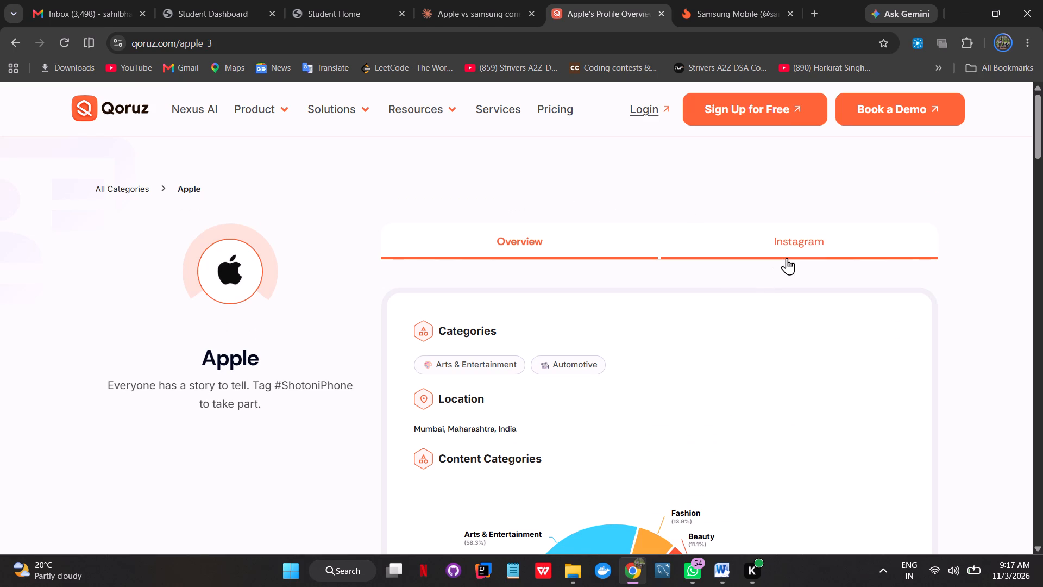
key(alt+Tab)
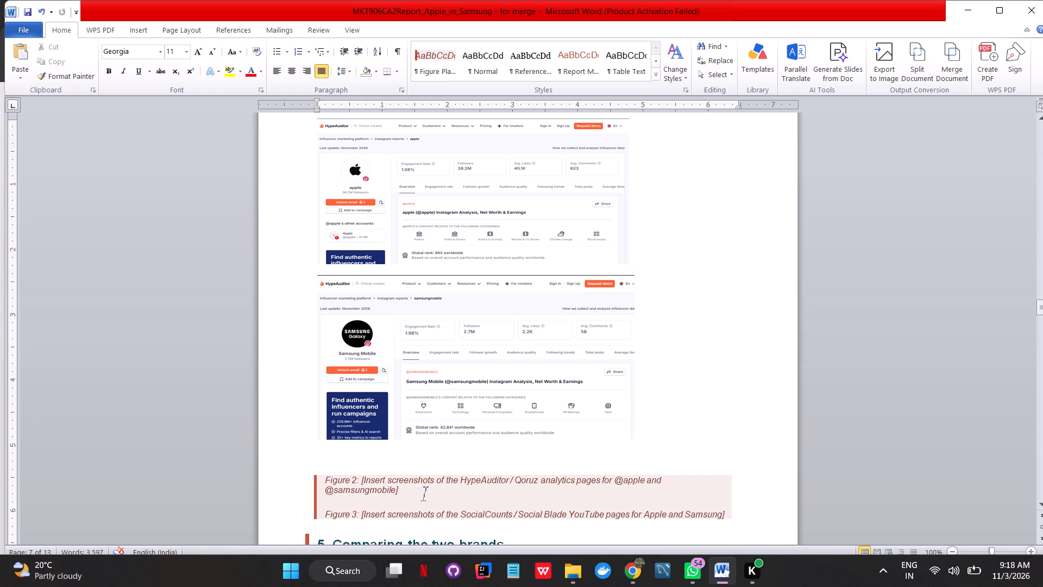
click(425, 494)
key(BackSpace)
key(Up)
key(Right)
key(Right)
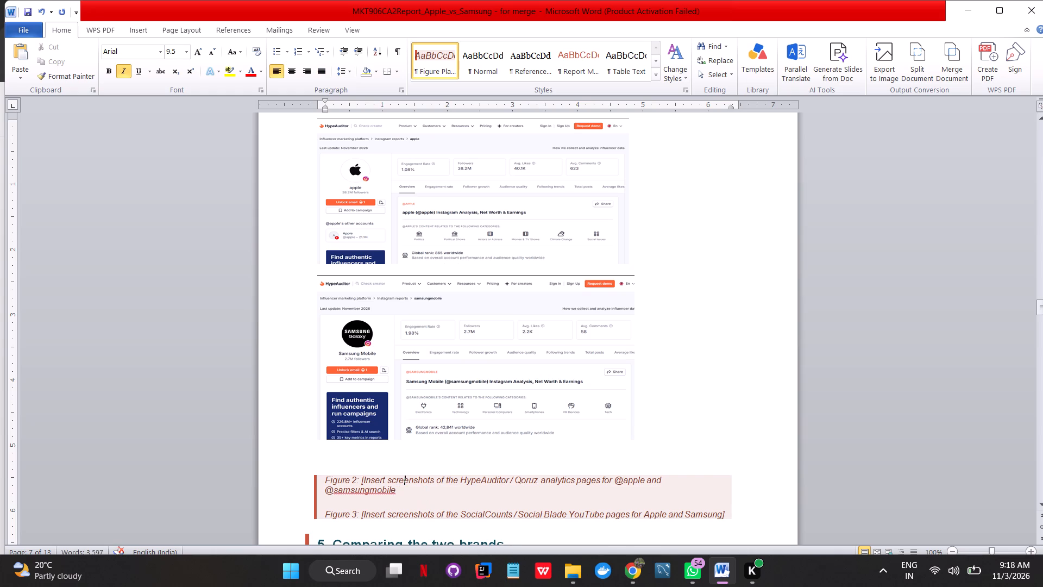
Delete the placeholder text "[Insert screenshots of the" from the Figure 2 caption so it starts with "HypeAuditor".
key(Delete)
key(Delete)
key(Delete)
key(Delete)
key(Delete)
key(Delete)
key(Delete)
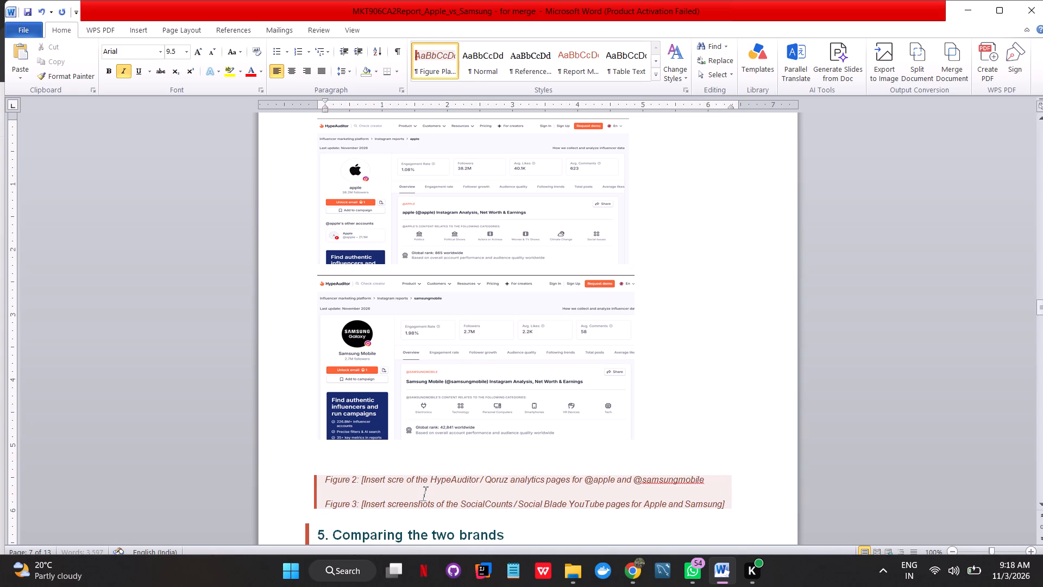
key(Delete)
key(Delete)
key(Delete)
key(Delete)
key(Delete)
key(Delete)
key(Delete)
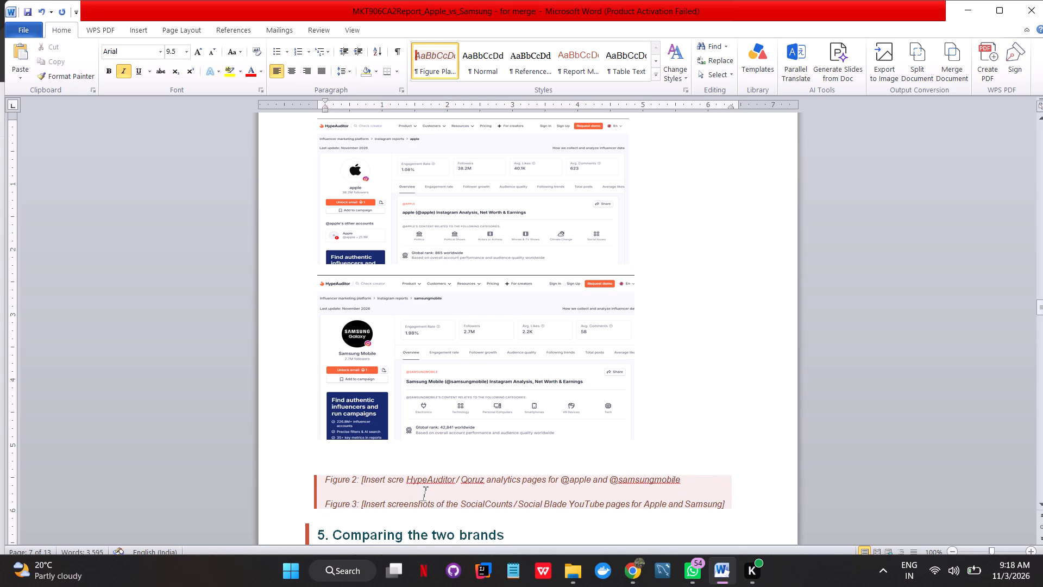
key(Delete)
key(BackSpace)
key(BackSpace)
key(BackSpace)
key(BackSpace)
key(BackSpace)
key(BackSpace)
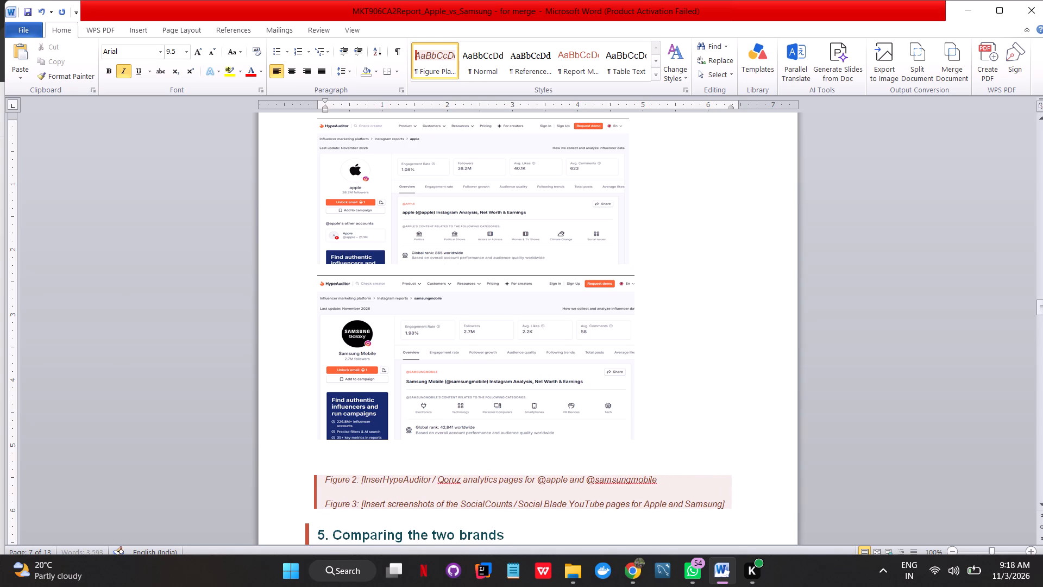
key(BackSpace)
key(BackSpace)
key(BackSpace)
key(BackSpace)
key(BackSpace)
key(BackSpace)
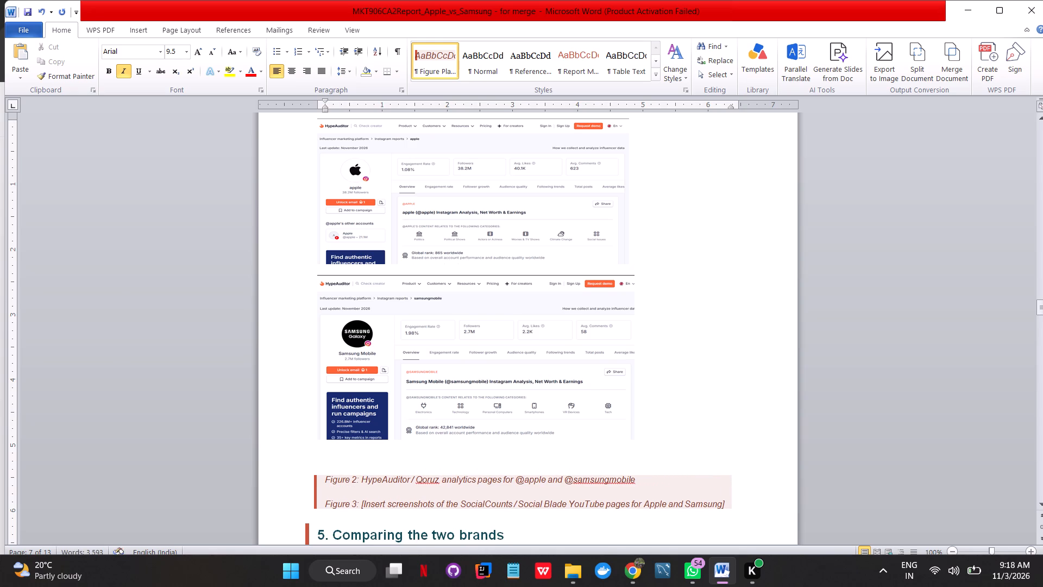
Remove "/ Qoruz" from the Figure 2 caption so it reads "HypeAuditor analytics pages".
key(Right)
key(Right)
key(Right)
key(Right)
key(Right)
key(Right)
key(Right)
key(Right)
key(Right)
key(Right)
key(Left)
key(Right)
key(Right)
key(Delete)
key(Delete)
key(Delete)
key(Delete)
key(Delete)
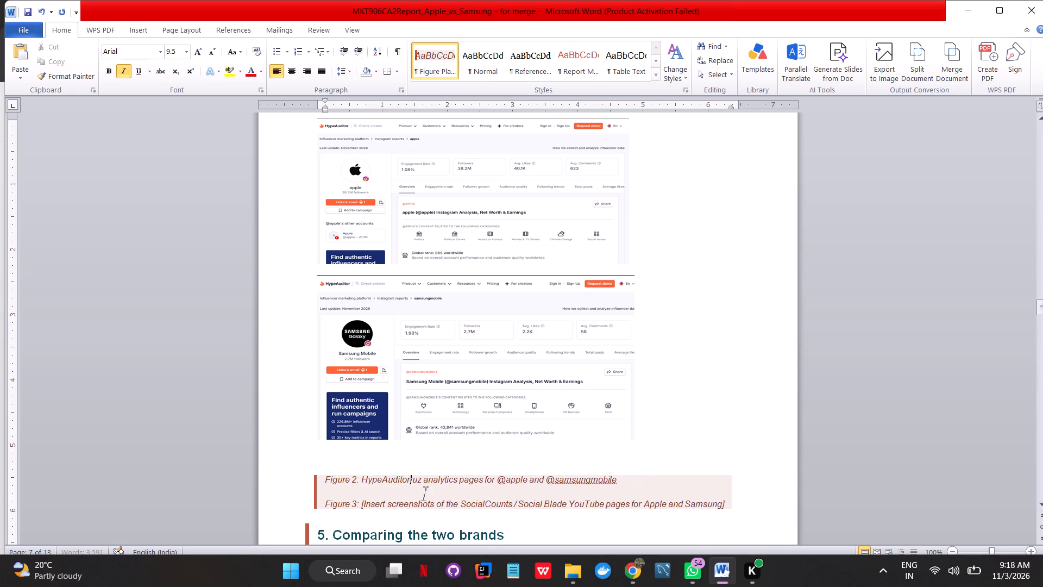
key(Delete)
key(Delete)
key(Delete)
key(space)
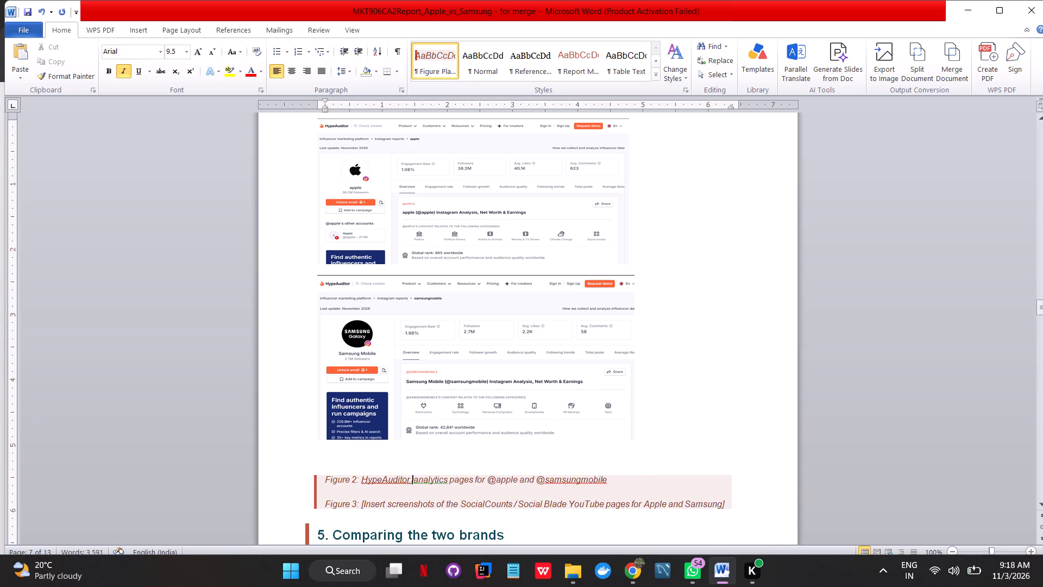
Apply the suggested corrections in the Figure 2 caption: "Hype Auditor" as two words and a single space before "analytics".
click(519, 504)
click(390, 477)
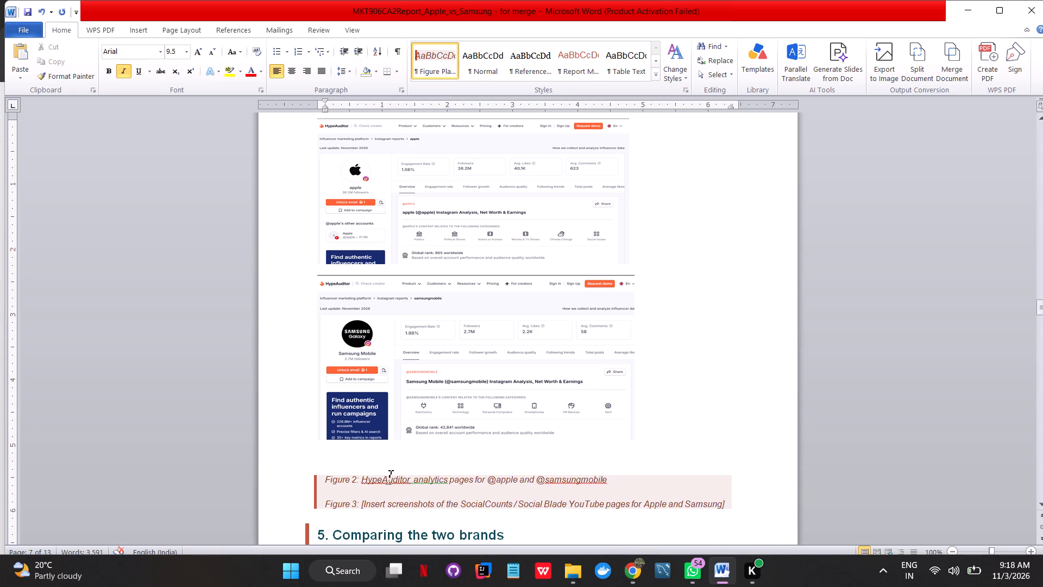
right_click(390, 477)
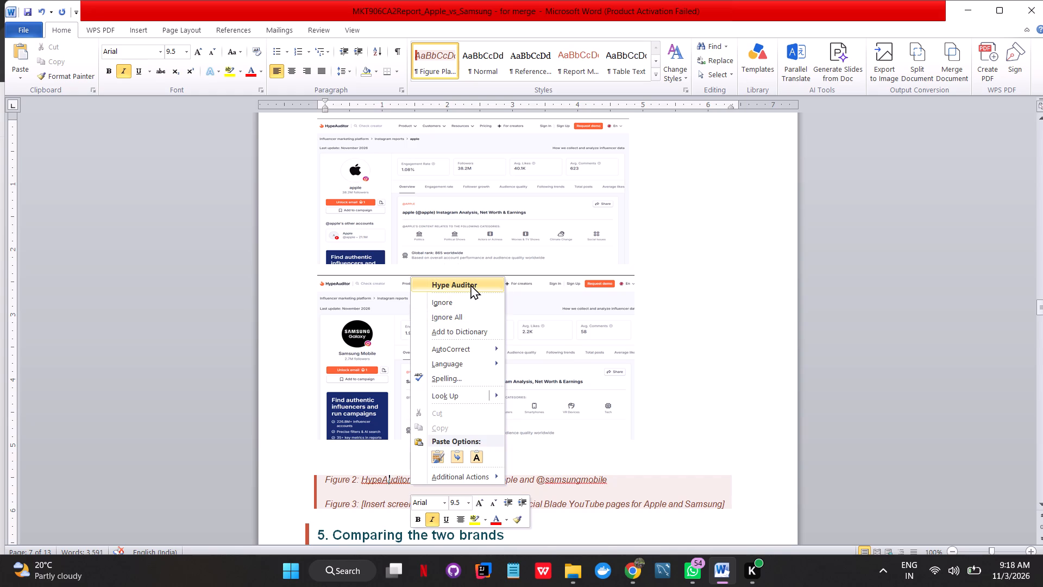
click(470, 284)
right_click(425, 484)
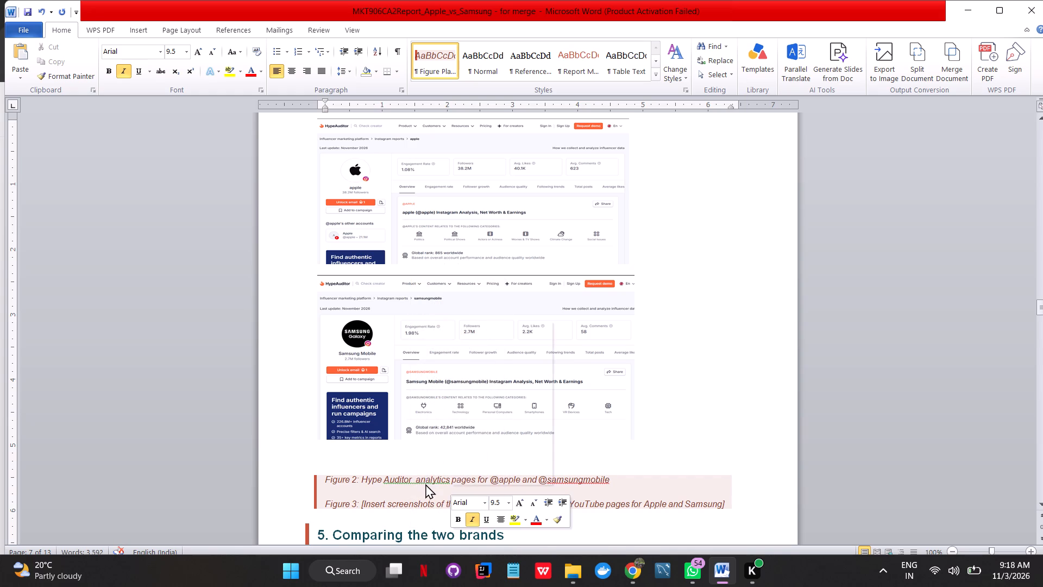
click(513, 325)
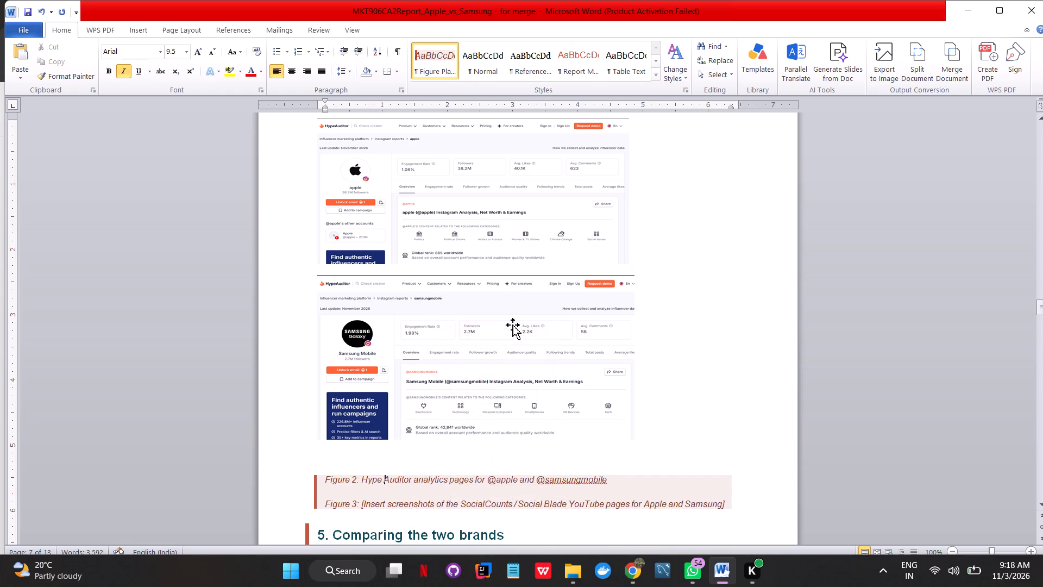
Add an empty, unindented line between the Figure 2 and Figure 3 captions.
click(392, 497)
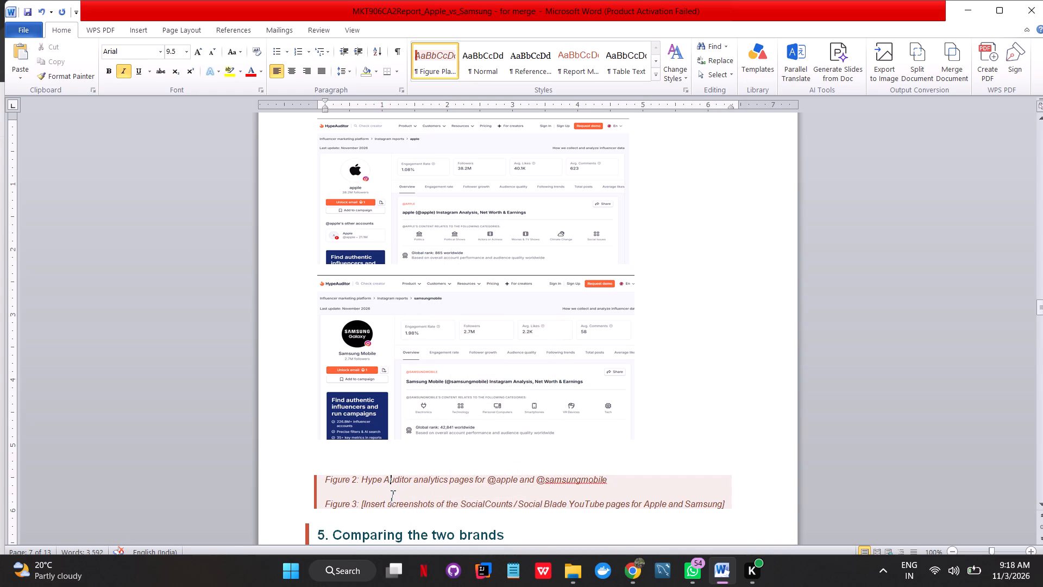
click(399, 505)
click(651, 476)
key(Return)
key(BackSpace)
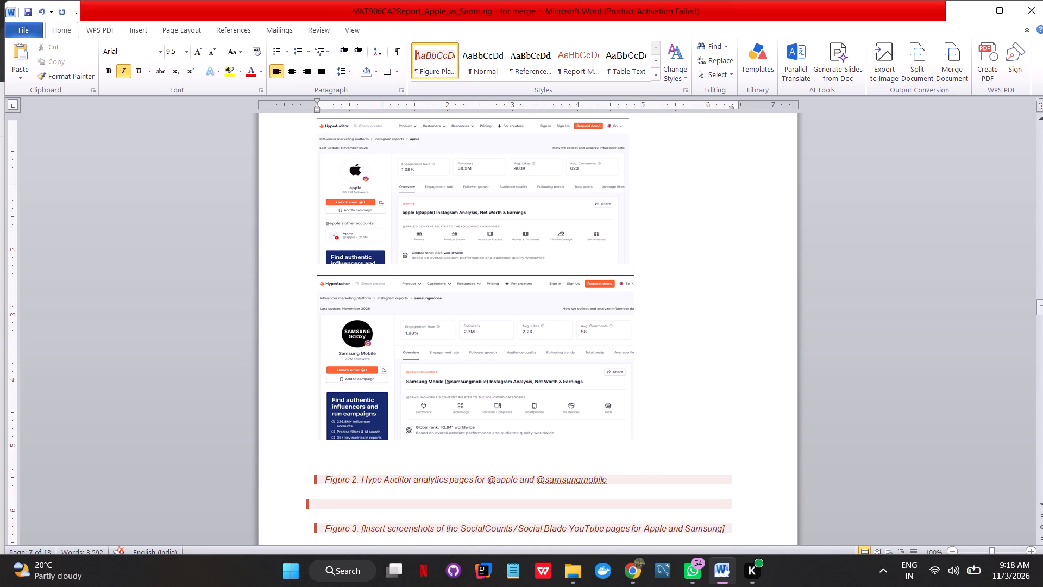
key(BackSpace)
key(Return)
key(Return)
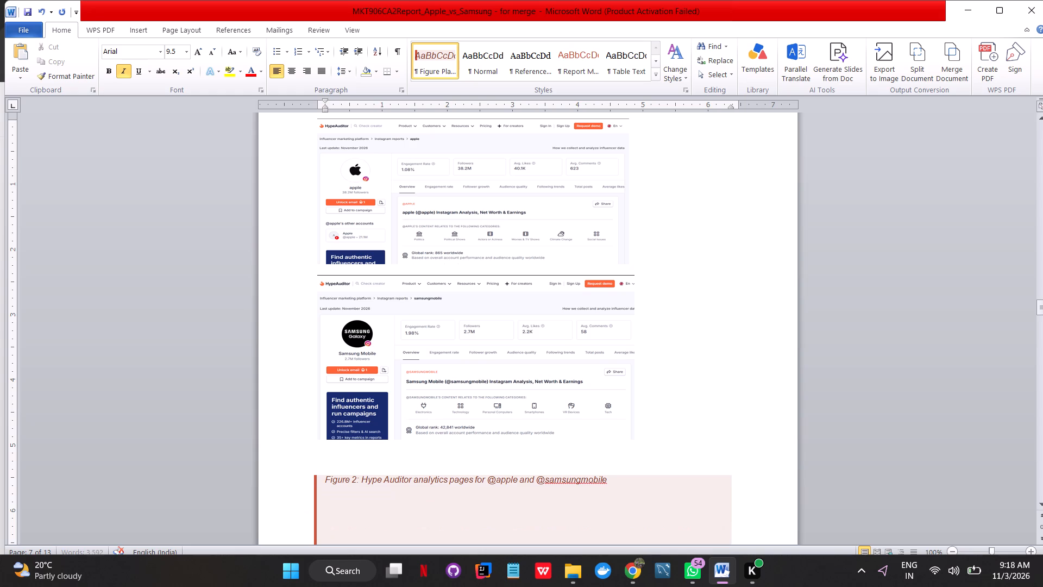
key(BackSpace)
key(BackSpace)
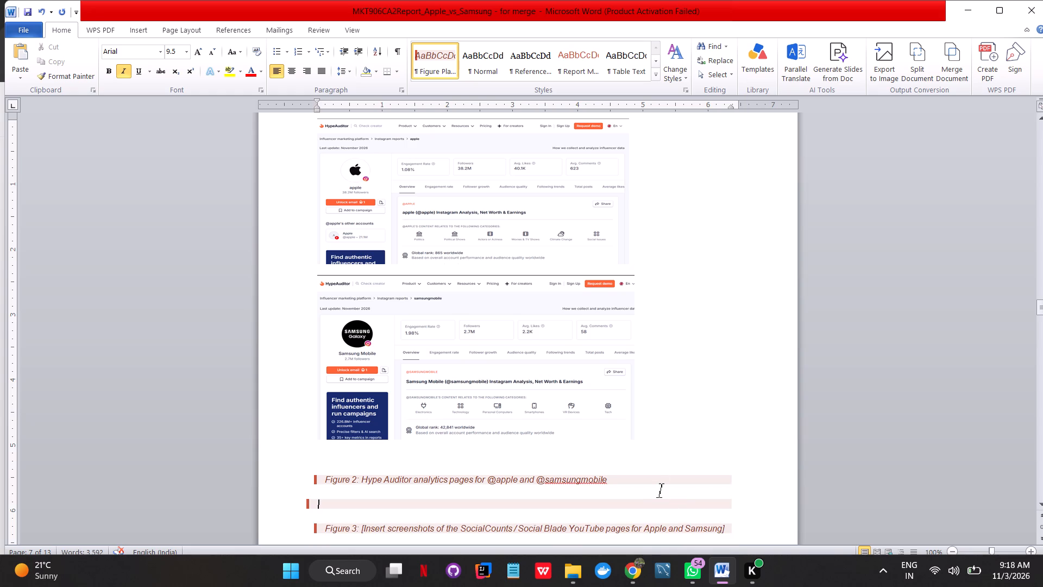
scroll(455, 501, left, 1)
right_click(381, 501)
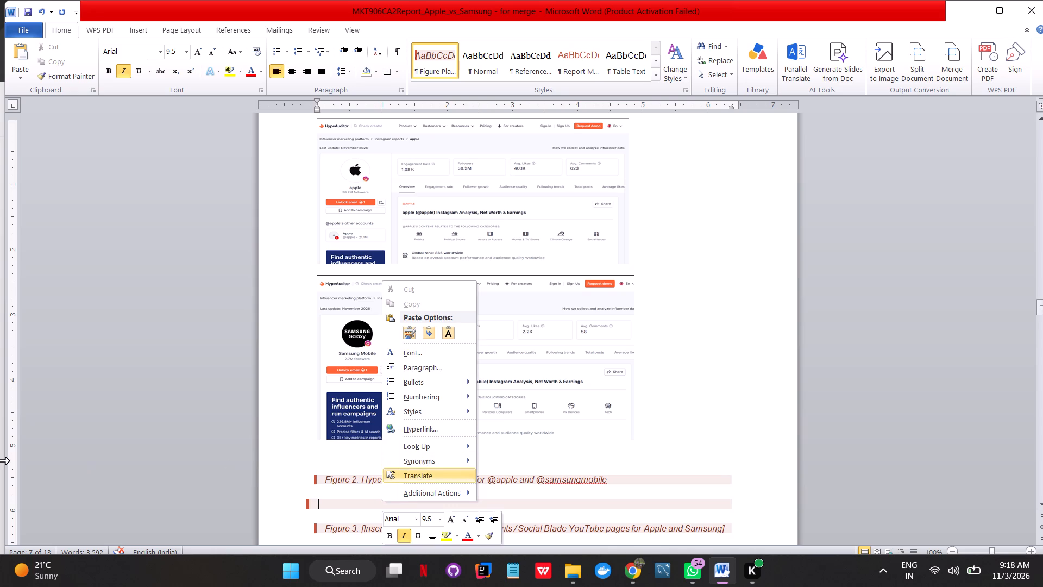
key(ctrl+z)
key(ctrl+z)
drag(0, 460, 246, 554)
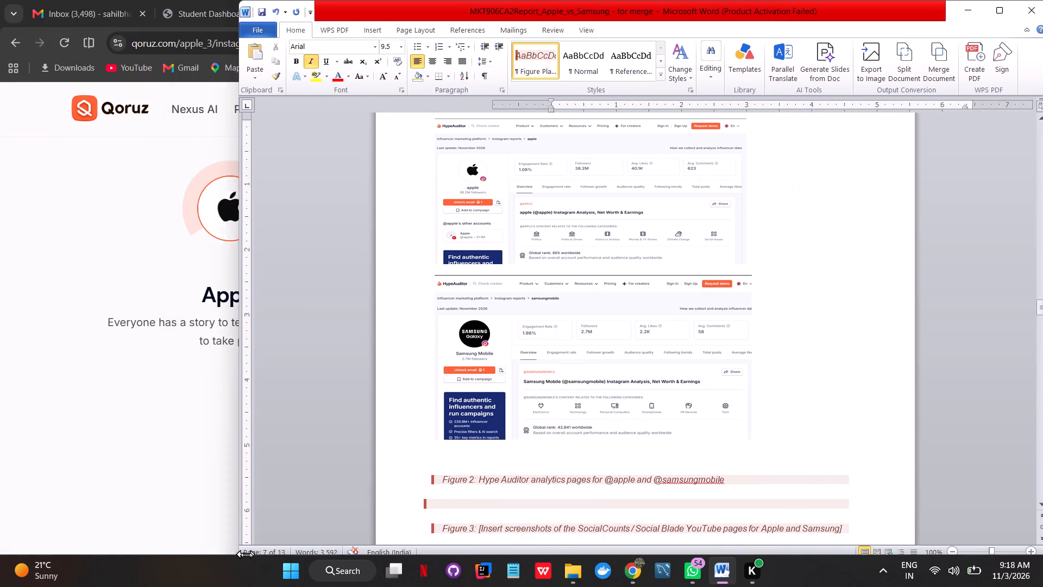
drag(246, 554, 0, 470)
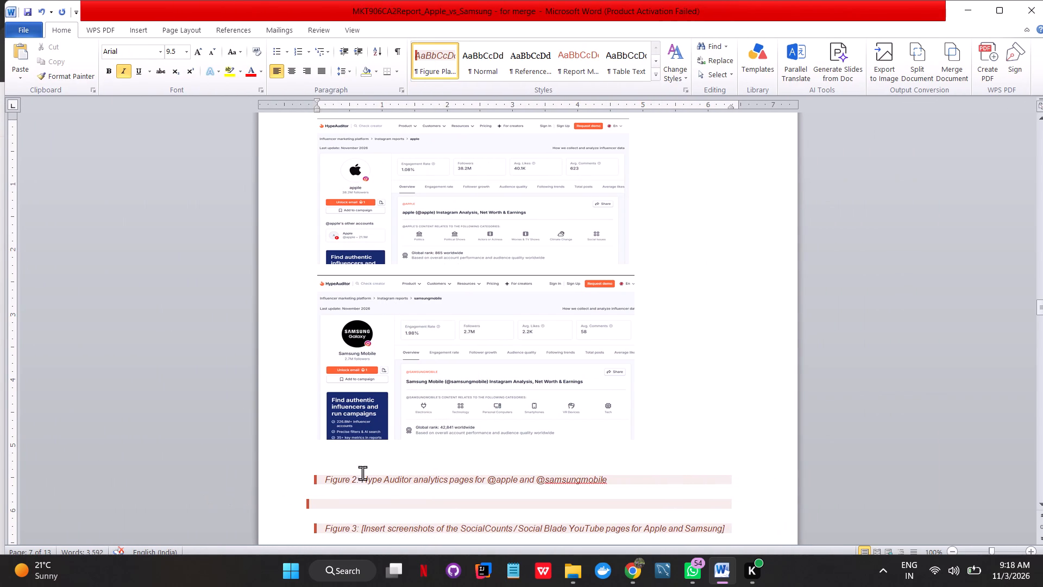
Undo the empty line added between the Figure 2 and Figure 3 captions, including its indent change.
click(365, 472)
ctrl+click(365, 472)
key(ctrl+z)
key(ctrl+z)
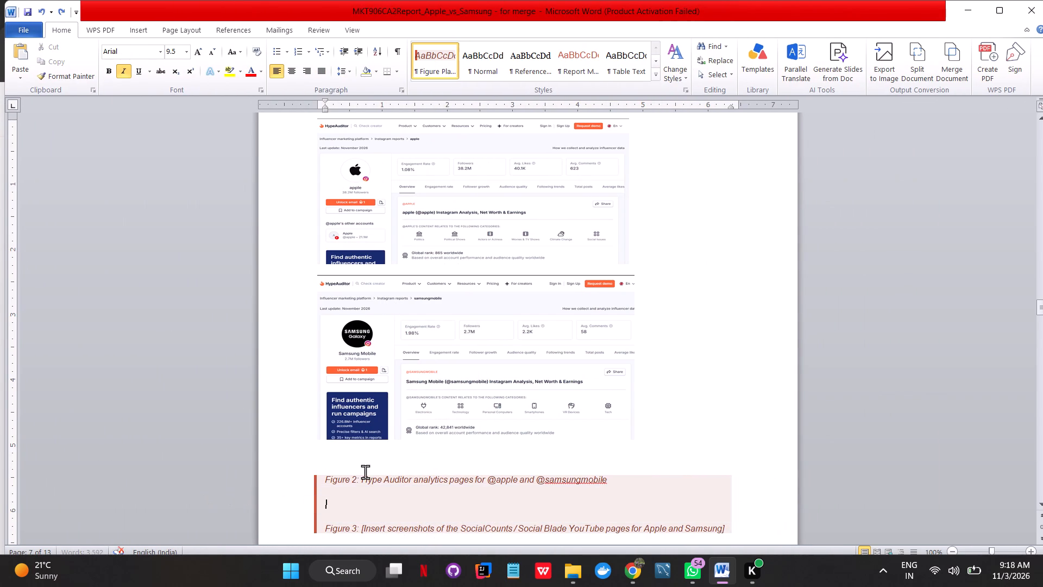
key(ctrl+z)
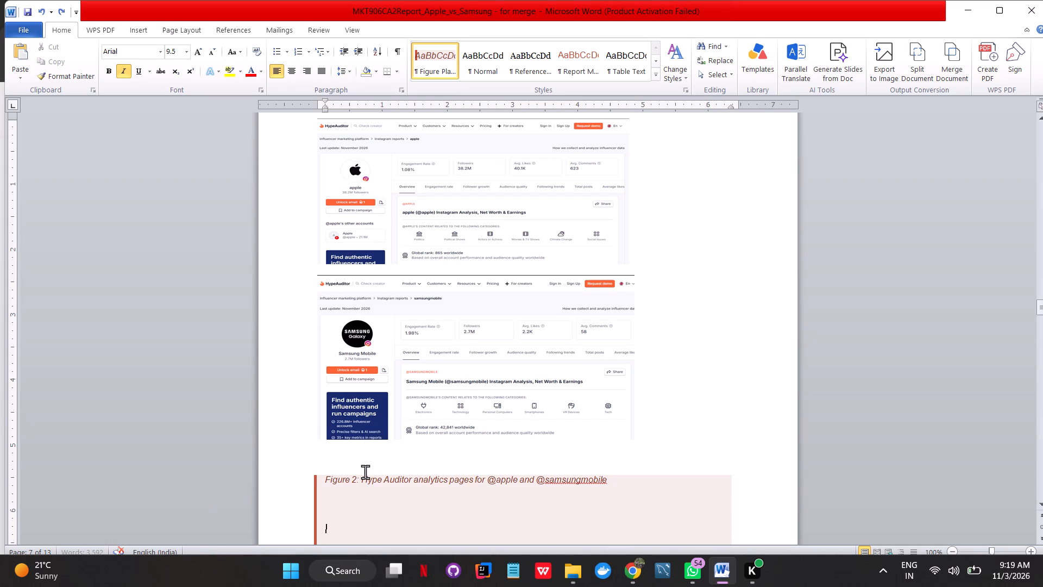
key(ctrl+z)
key(ctrl+z)
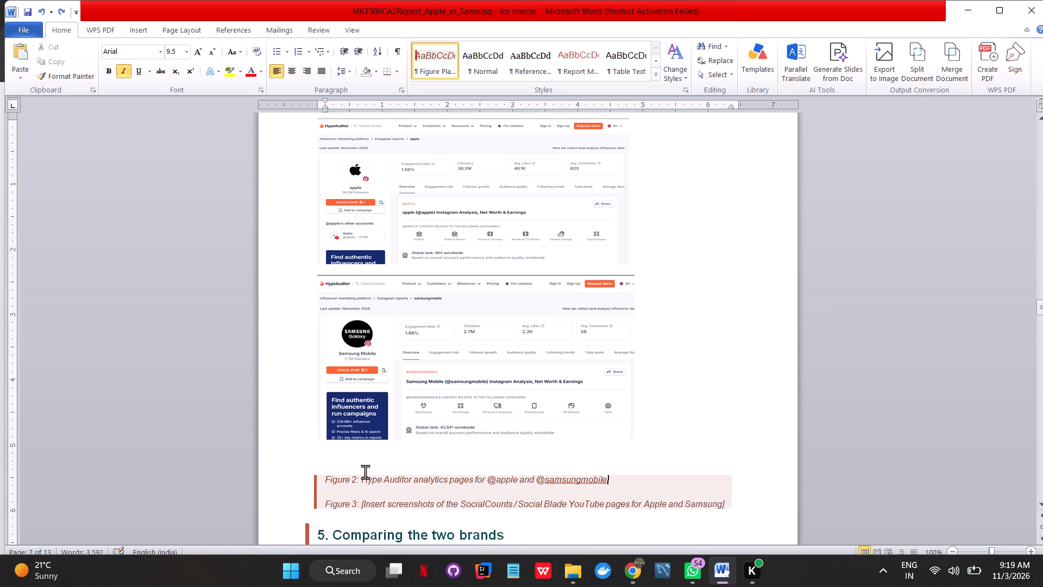
click(671, 508)
Switch to Chrome and open the SocialCounts link for Apple from the Claude chat in place of the HypeAuditor samsungmobile page.
key(alt+Tab)
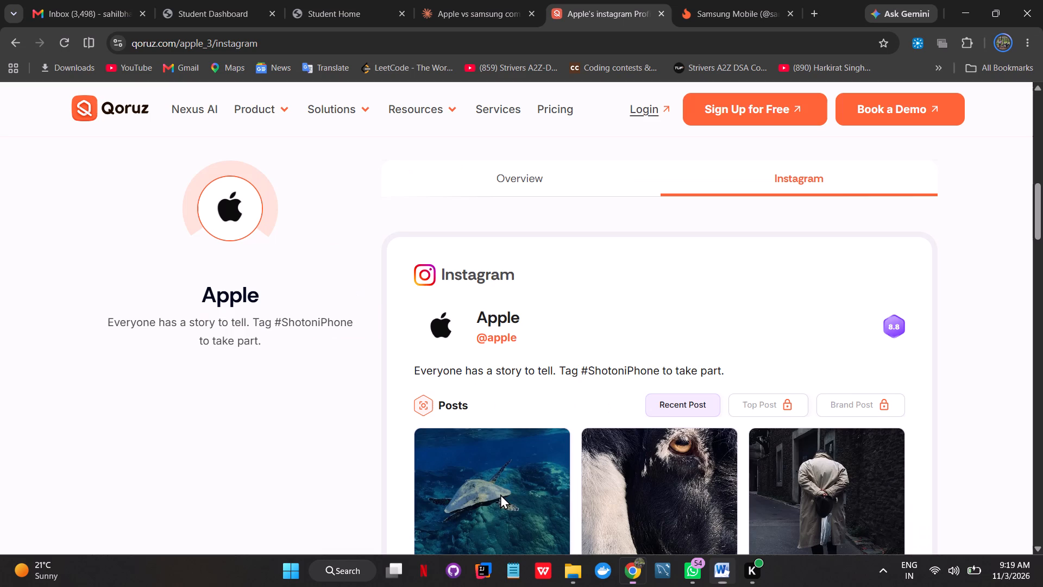
click(478, 0)
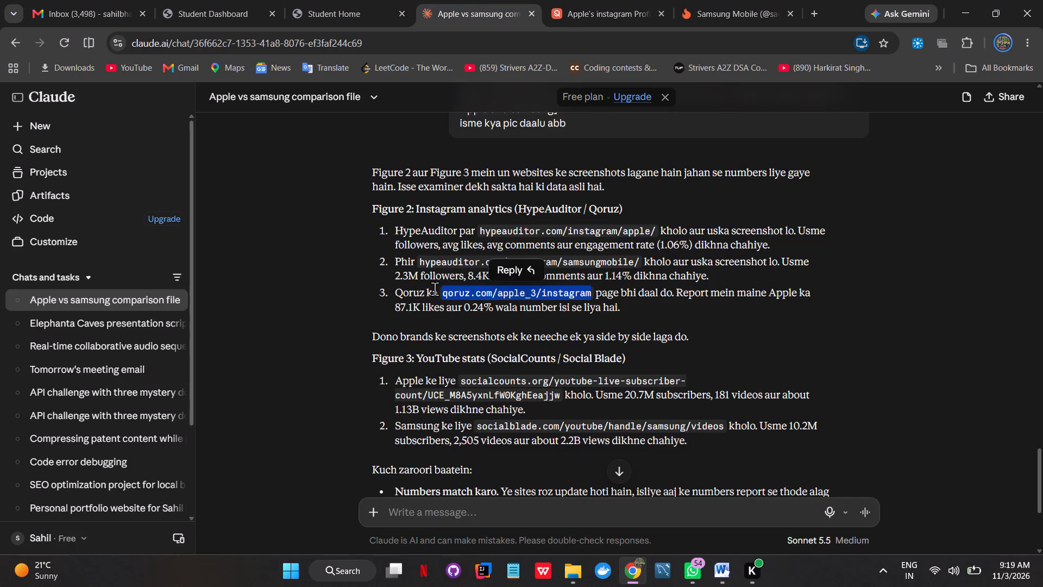
drag(461, 376, 558, 393)
key(ctrl+c)
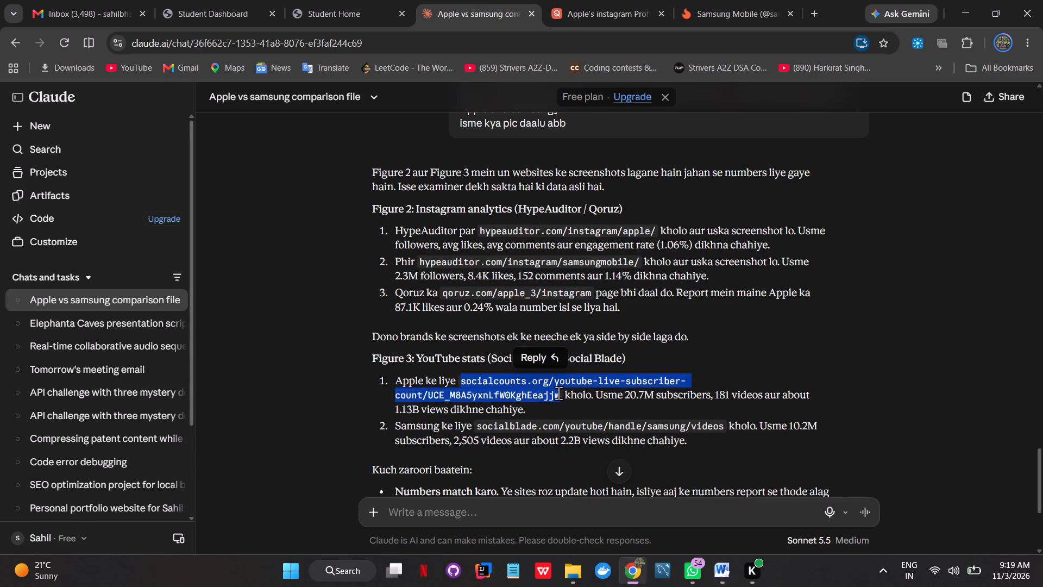
click(742, 0)
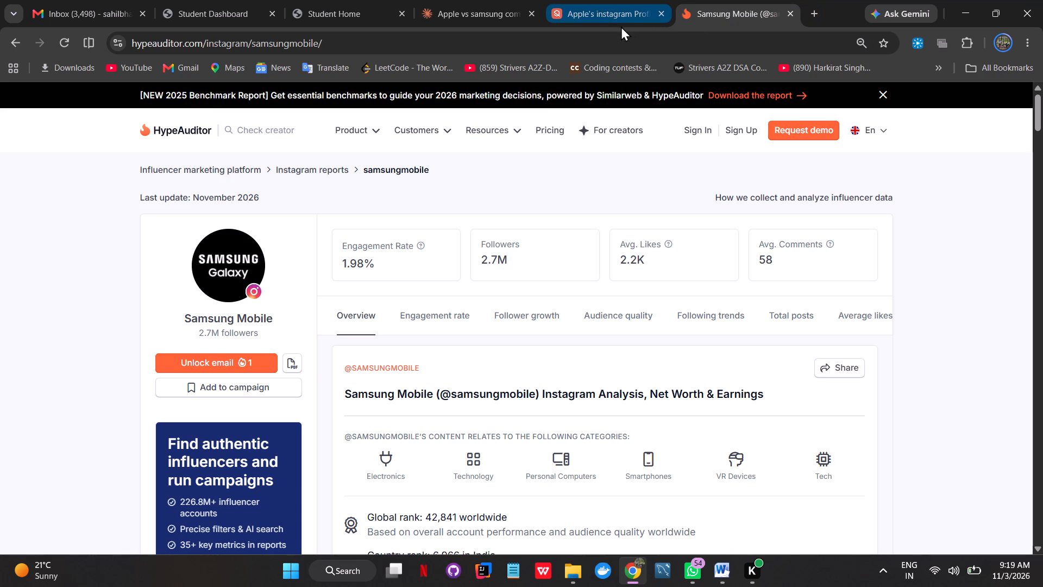
click(590, 37)
key(ctrl+v)
key(Return)
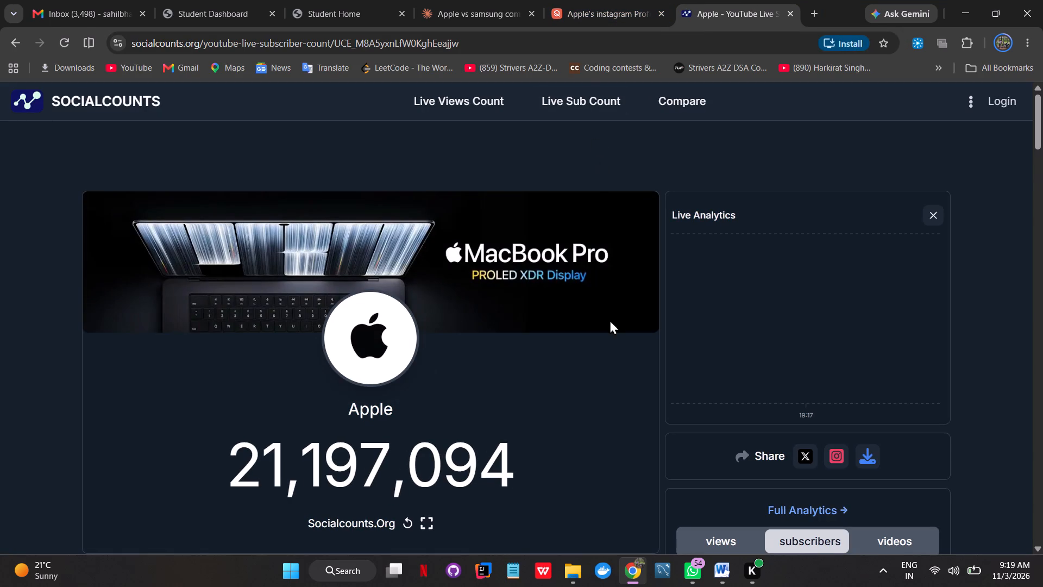
Show Apple's subscriber counter on the SocialCounts page and collapse the advertisement covering it.
scroll(613, 452, down, 2)
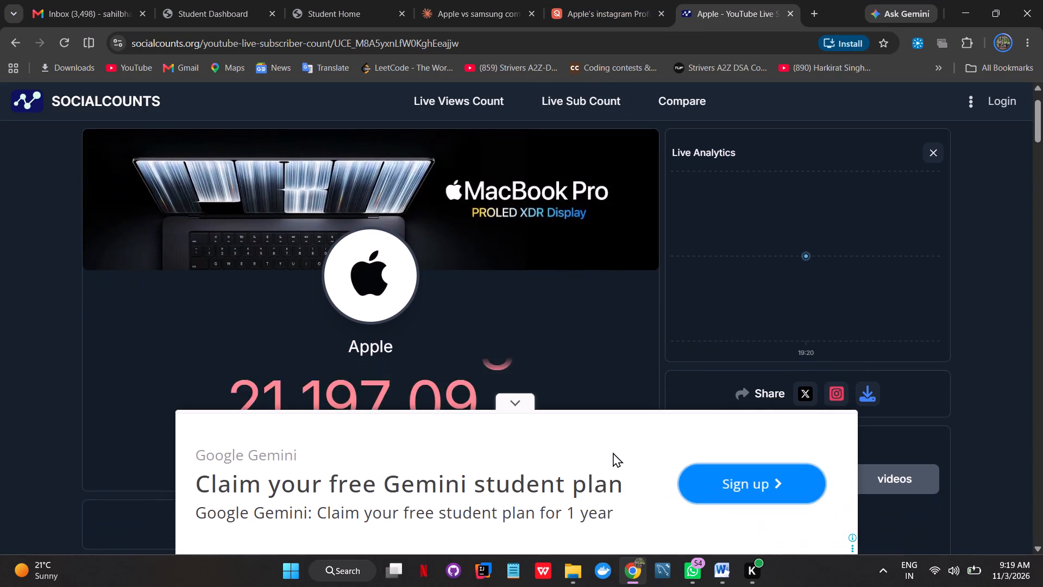
click(516, 399)
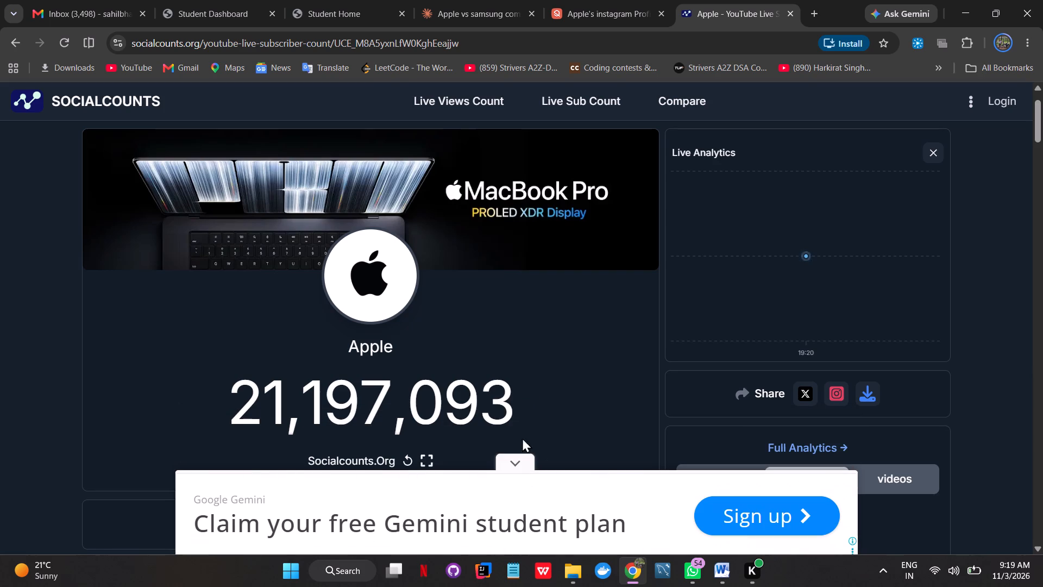
click(516, 456)
Switch back to the Apple vs Samsung report in Word at the Figure 3 caption.
key(alt+Tab)
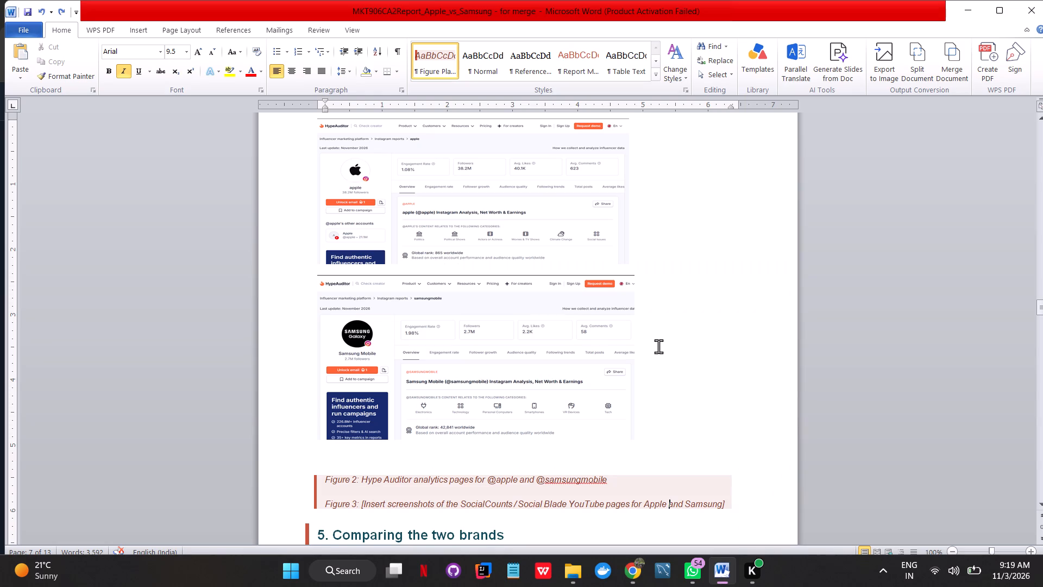
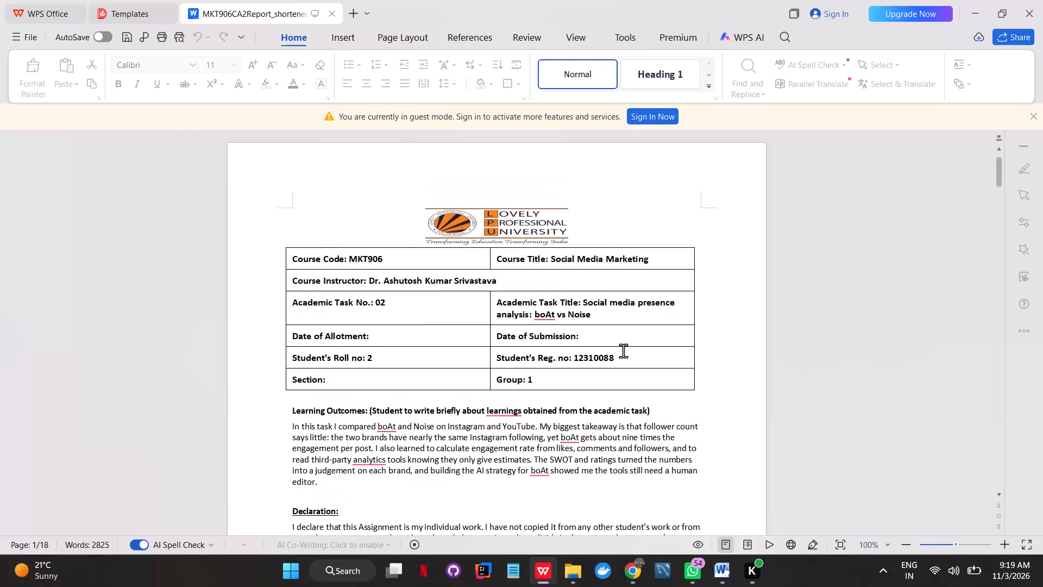
In the boAt vs Noise report in WPS Office, examine how the Instagram and YouTube analytics screenshots are arranged after the platform snapshot section.
click(623, 351)
scroll(623, 351, down, 1)
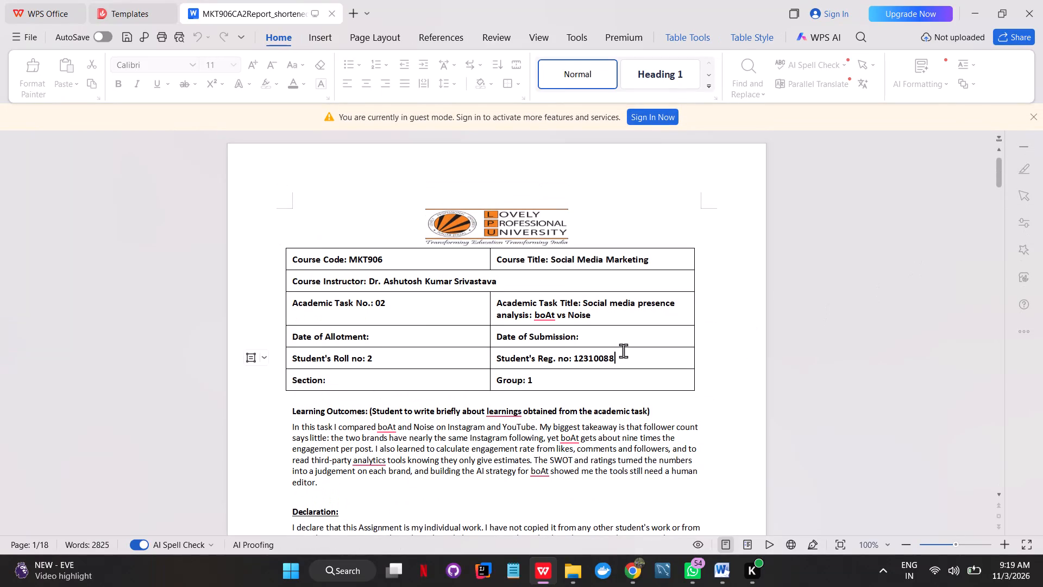
scroll(623, 351, down, 7)
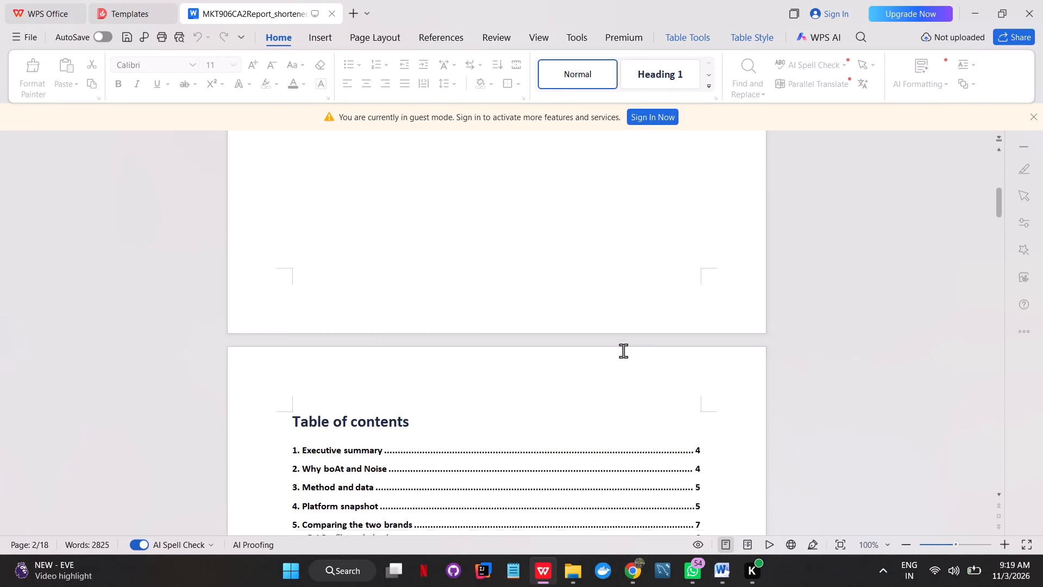
scroll(623, 351, down, 6)
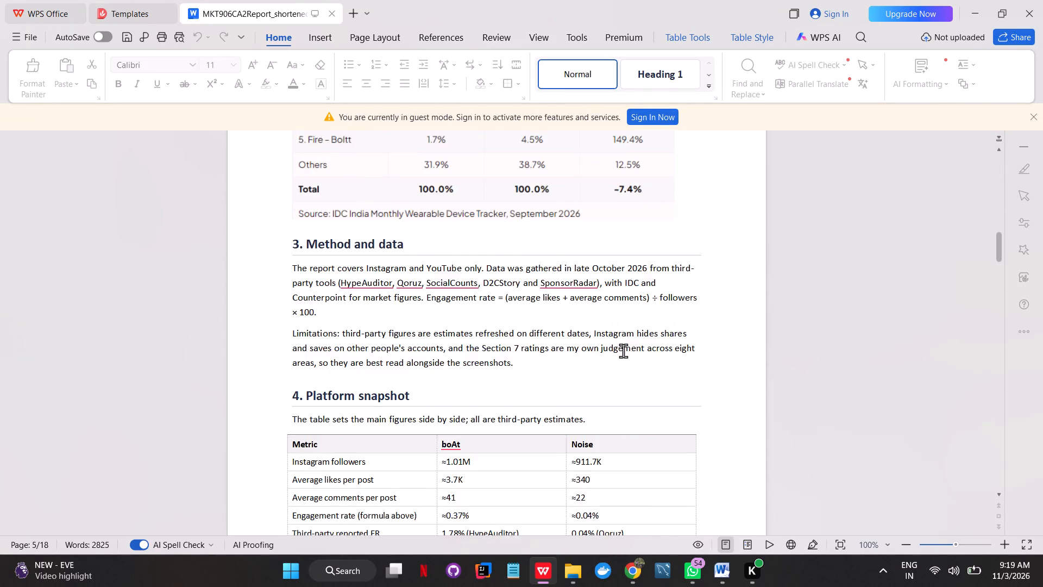
scroll(623, 351, down, 2)
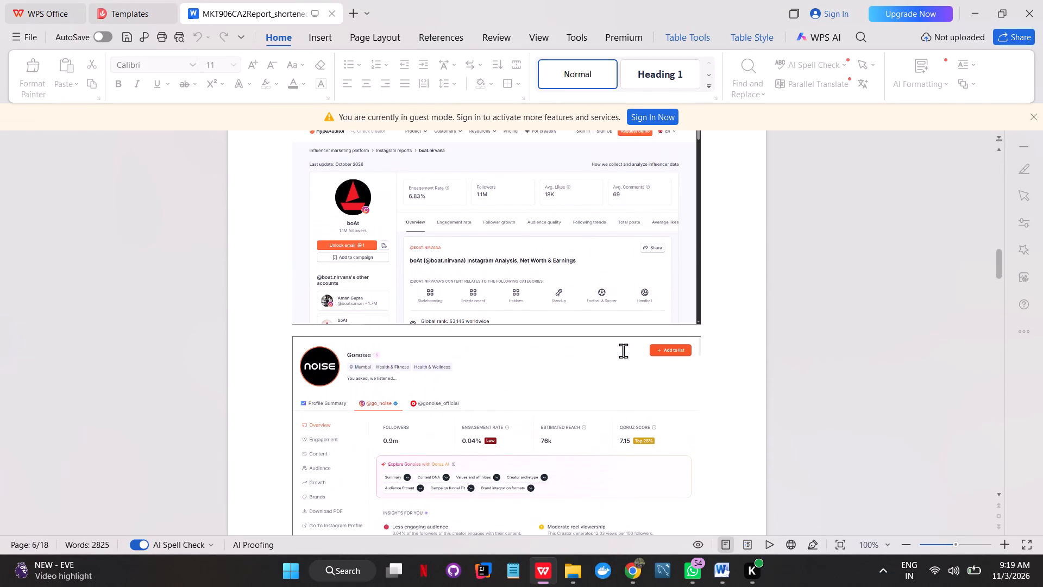
scroll(623, 351, down, 4)
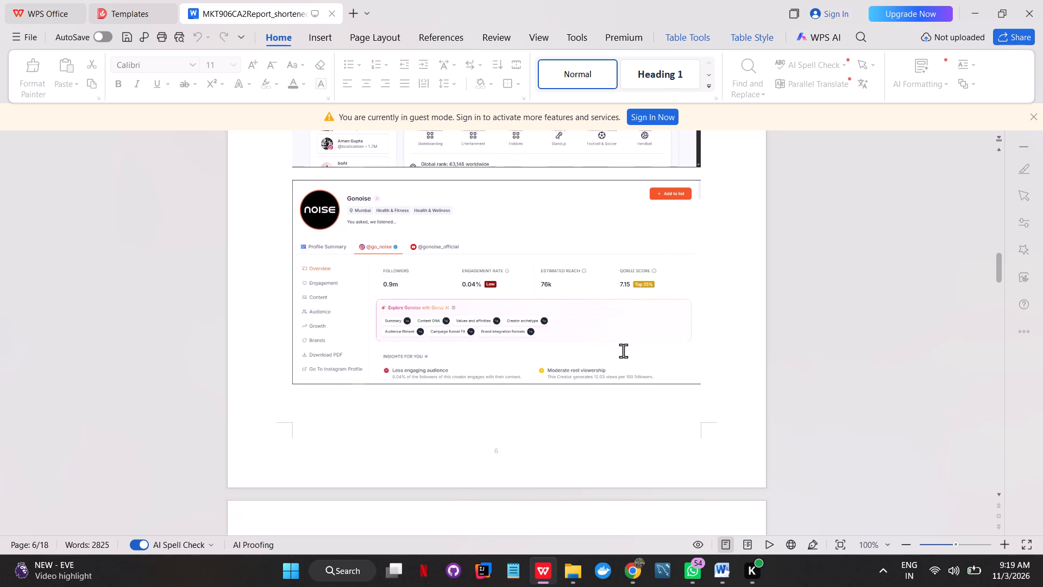
scroll(623, 351, down, 1)
scroll(623, 351, up, 4)
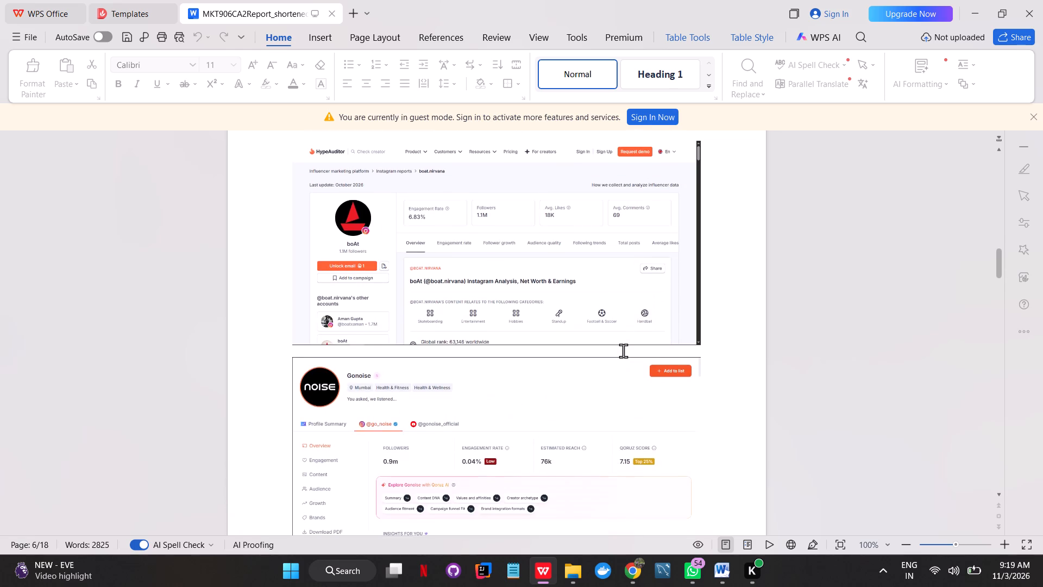
scroll(623, 351, up, 1)
scroll(623, 351, down, 2)
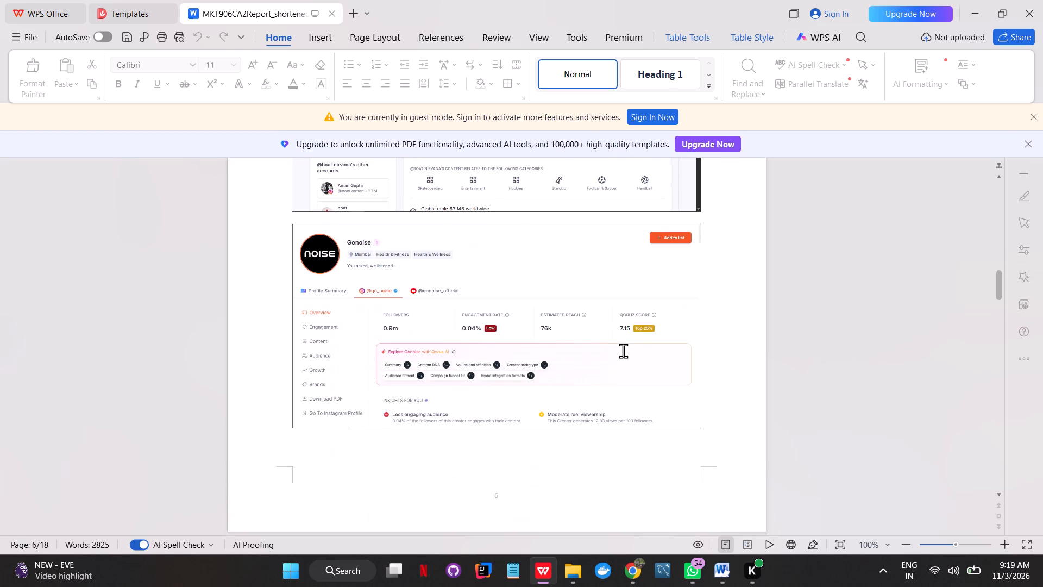
scroll(623, 351, down, 4)
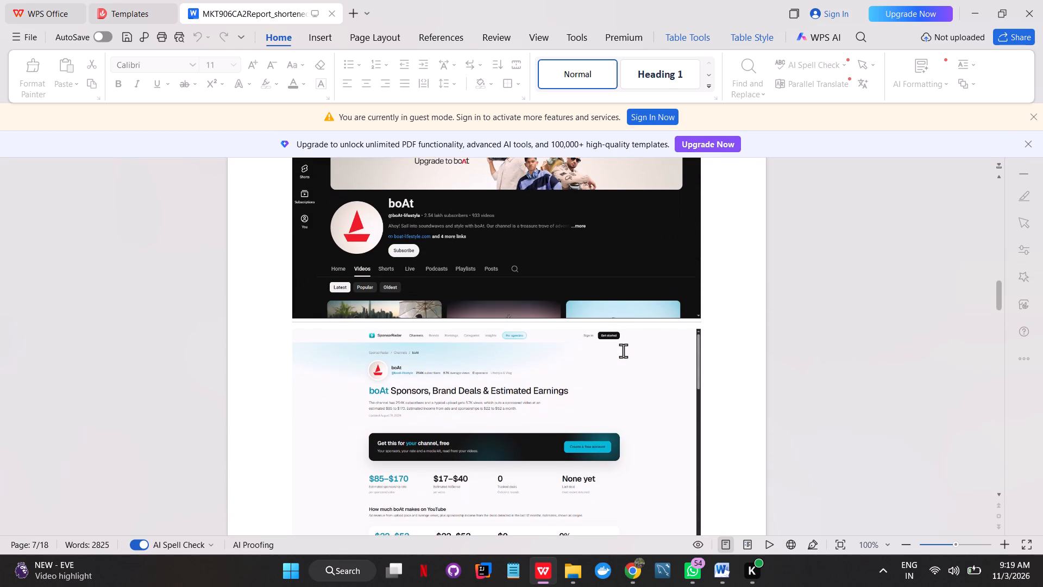
scroll(624, 350, down, 2)
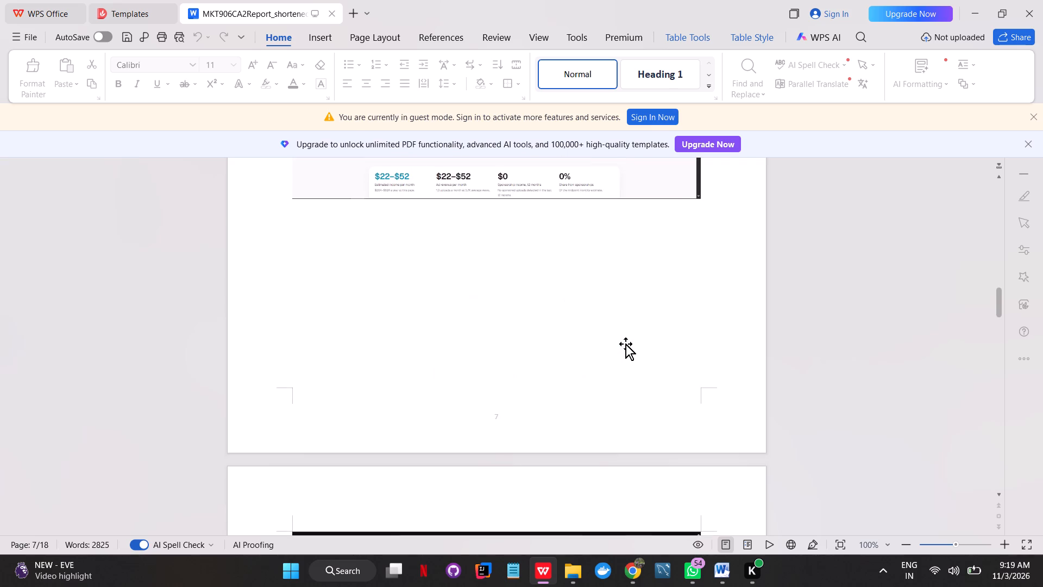
scroll(625, 344, up, 5)
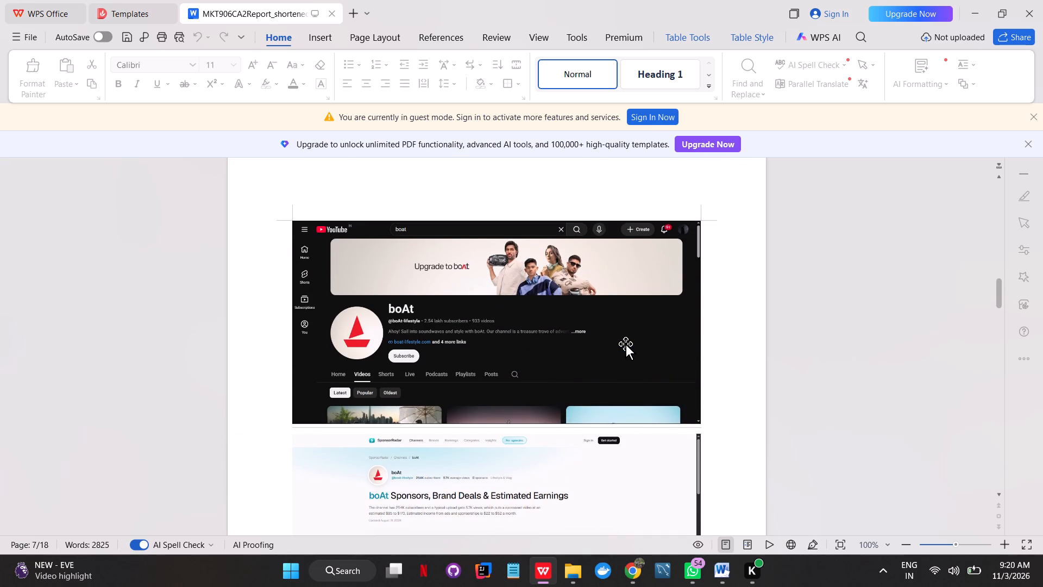
scroll(625, 344, up, 1)
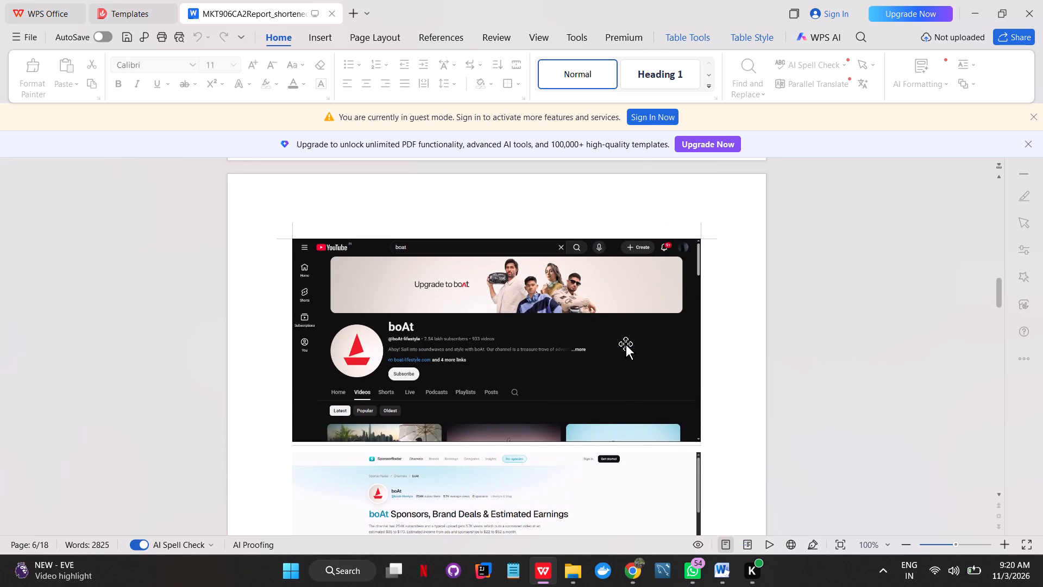
Examine the boAt and Noise analytics and YouTube channel screenshots preceding section 5 in the MKT906CA2 report open in WPS Office.
scroll(625, 344, up, 4)
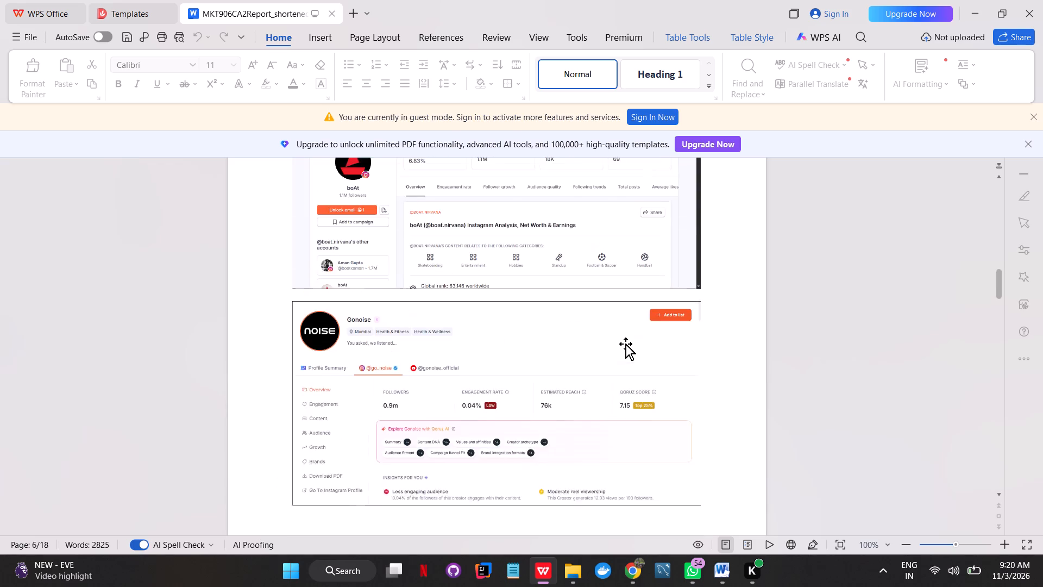
scroll(625, 344, up, 1)
scroll(625, 344, down, 3)
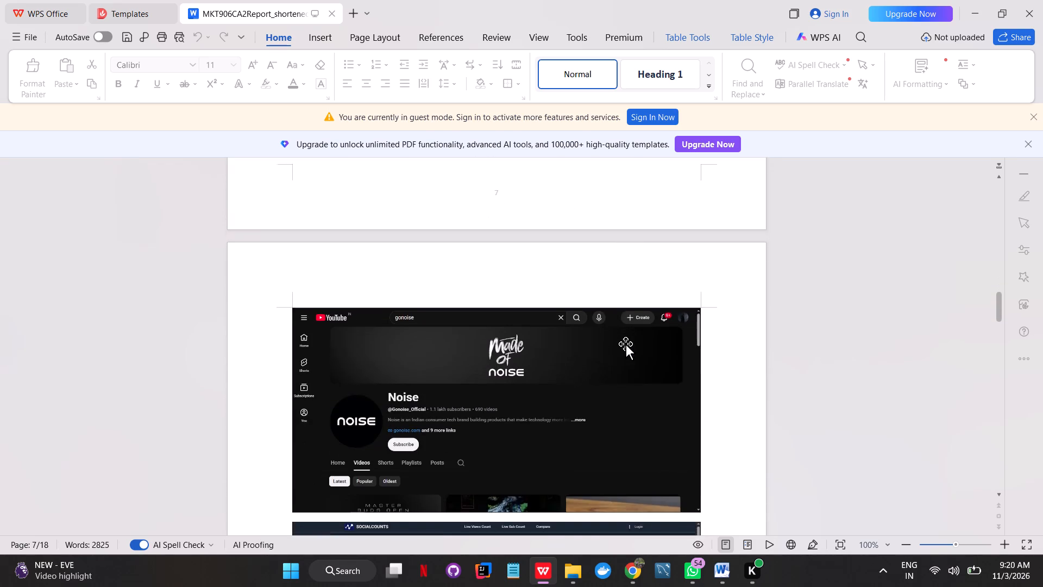
scroll(625, 344, down, 3)
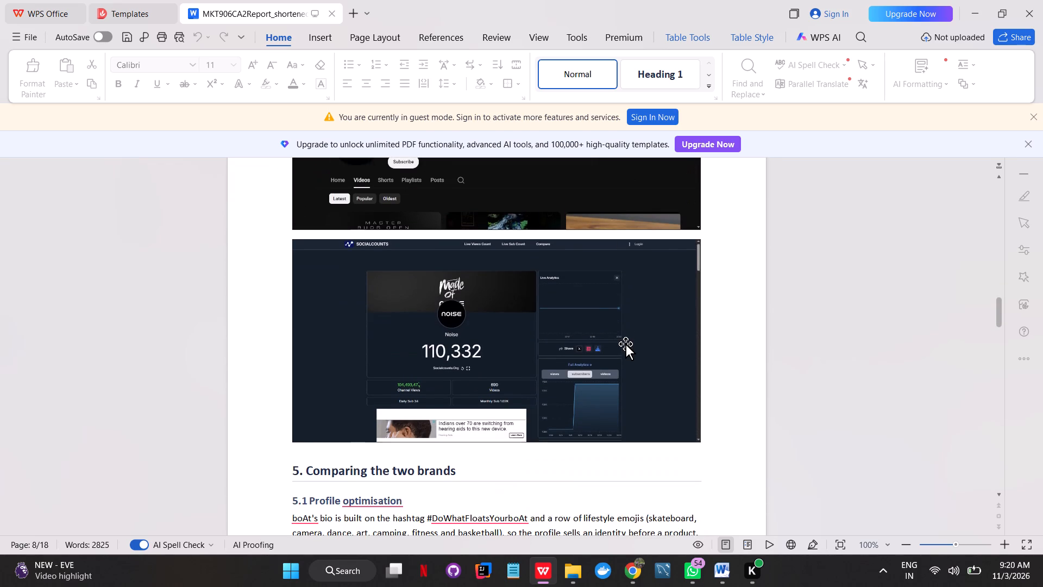
scroll(625, 344, down, 1)
scroll(625, 344, up, 3)
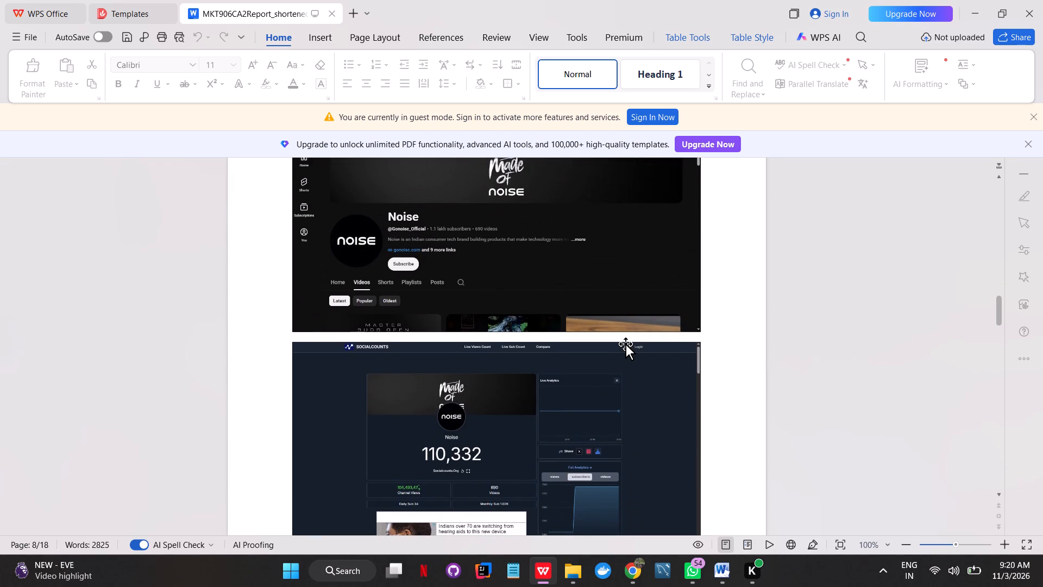
scroll(625, 344, up, 2)
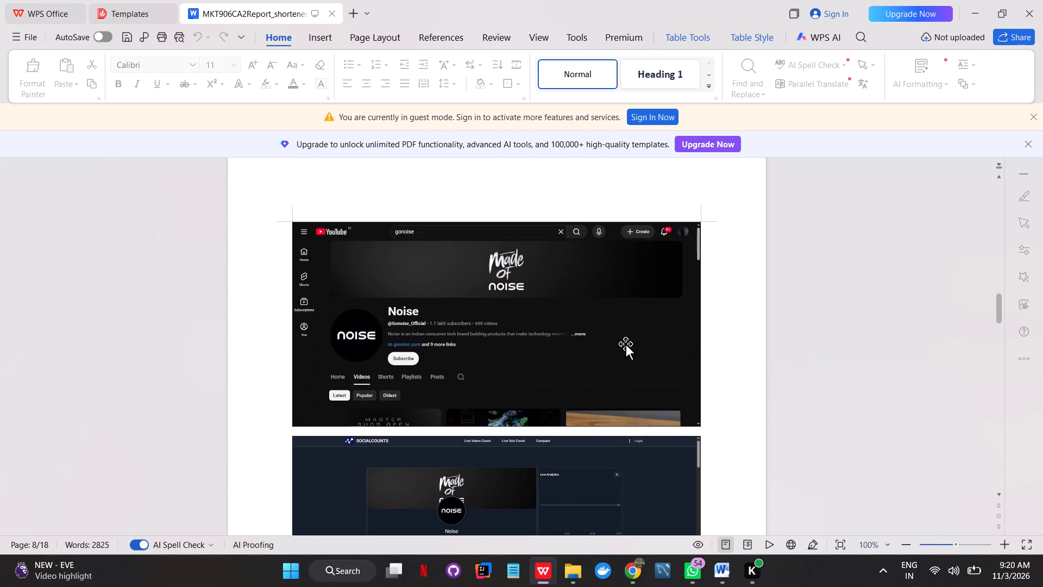
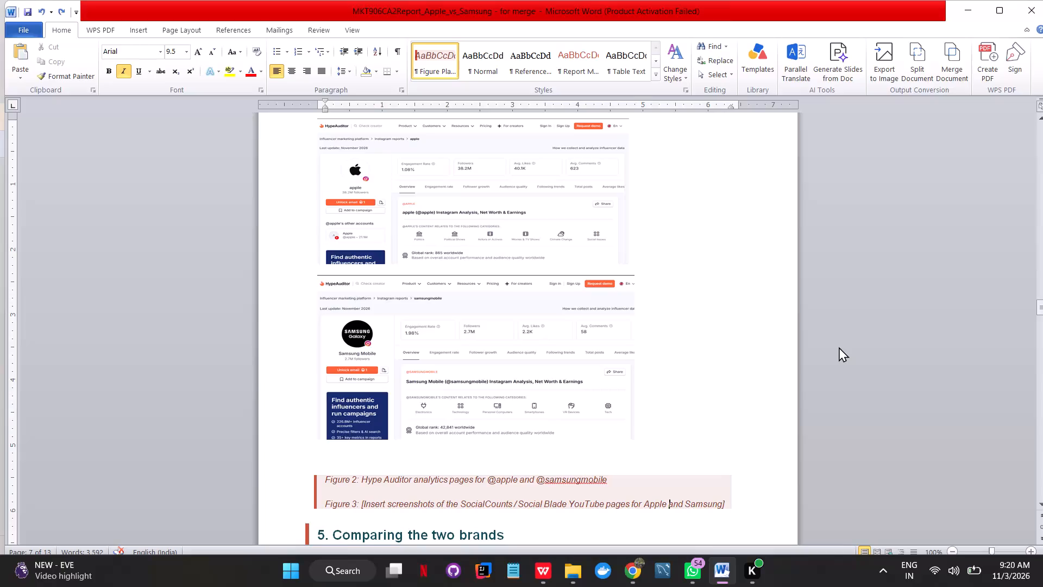
Switch to Chrome, dismiss the advert and capture a screenshot of Apple's SocialCounts YouTube subscriber page.
key(alt+Tab)
key(alt+Tab)
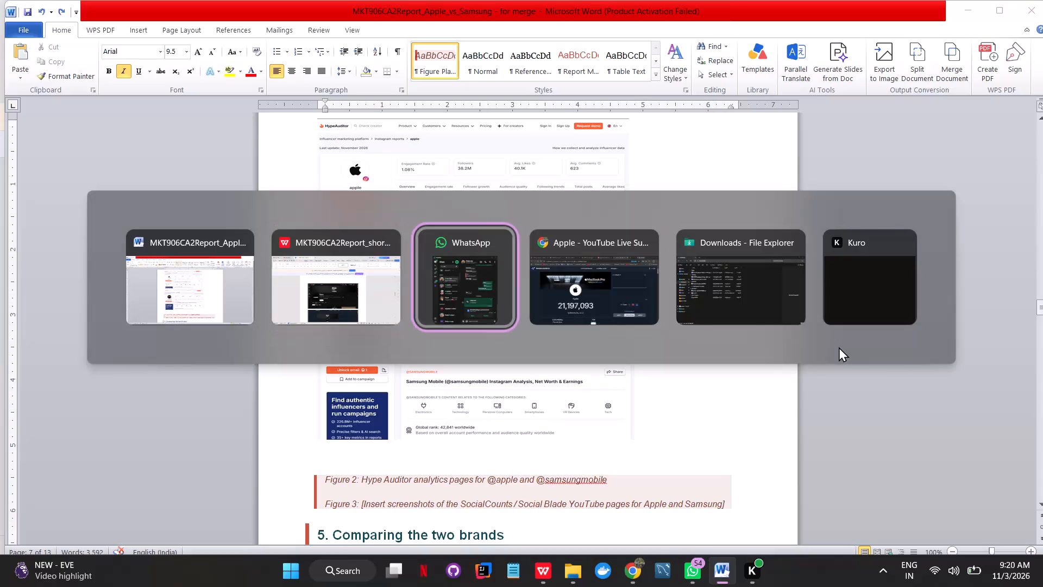
key(alt+Tab)
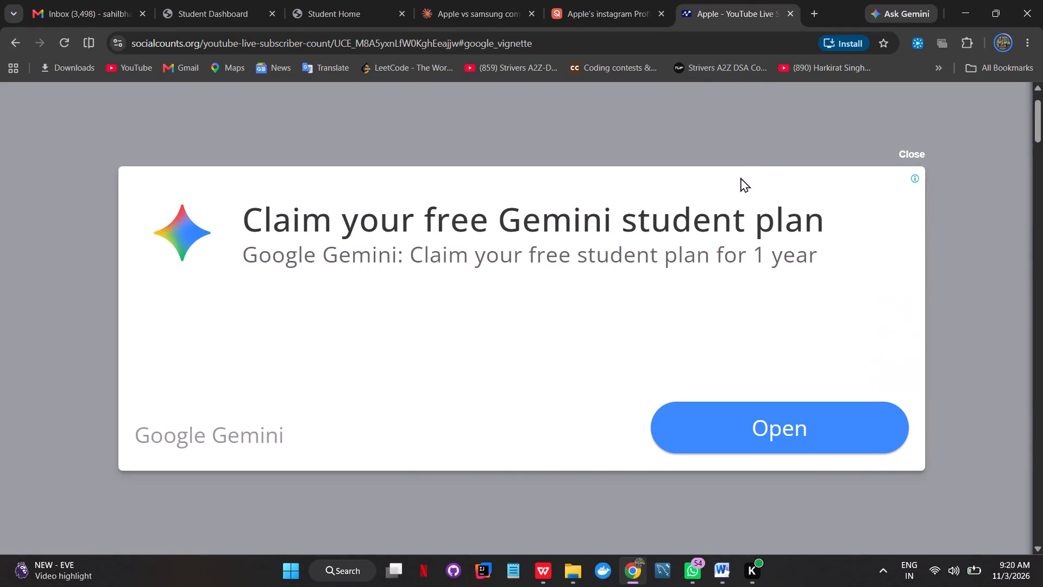
click(912, 158)
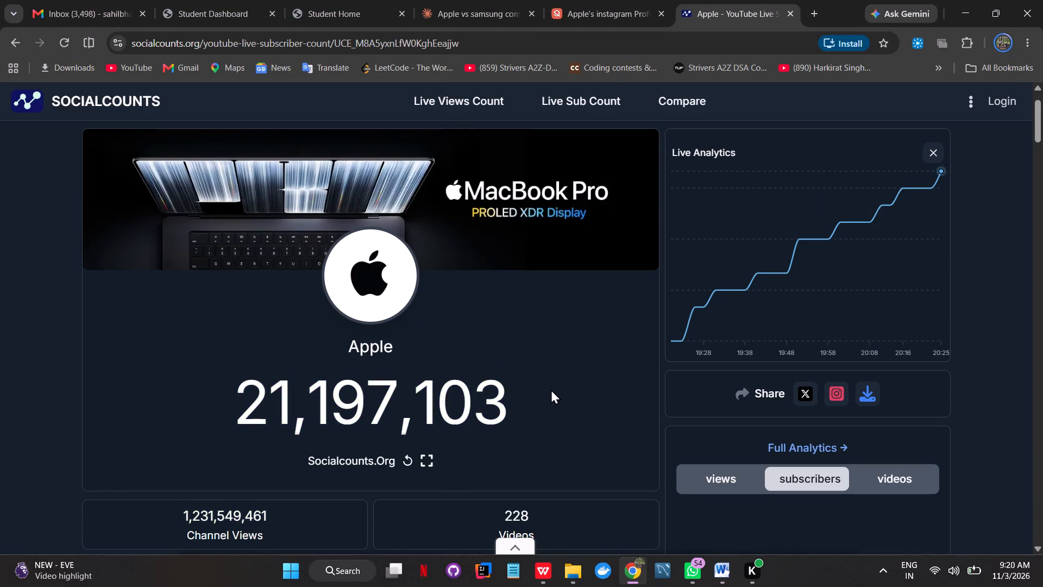
key(ctrl+minus)
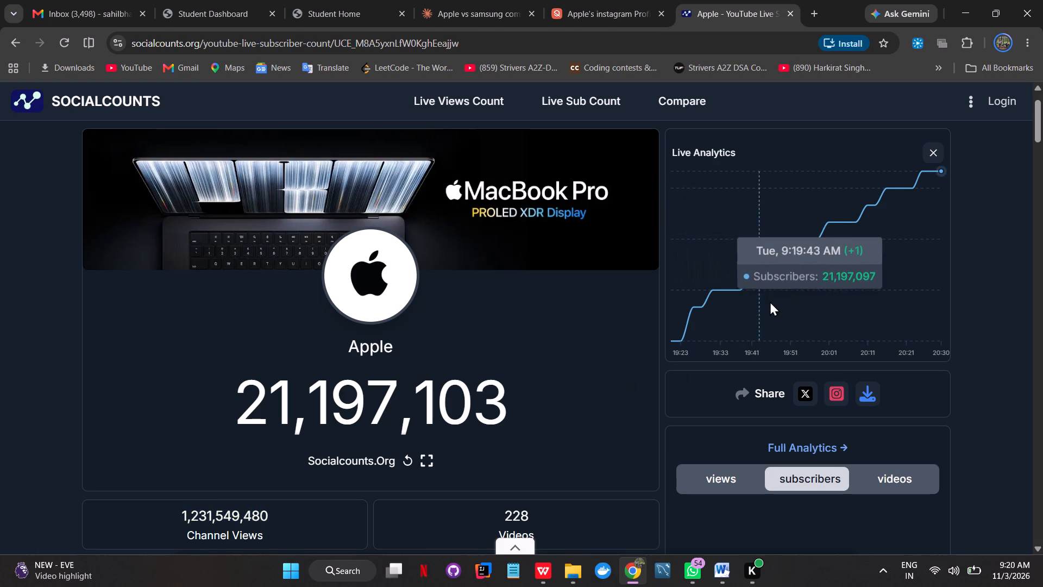
key(Print)
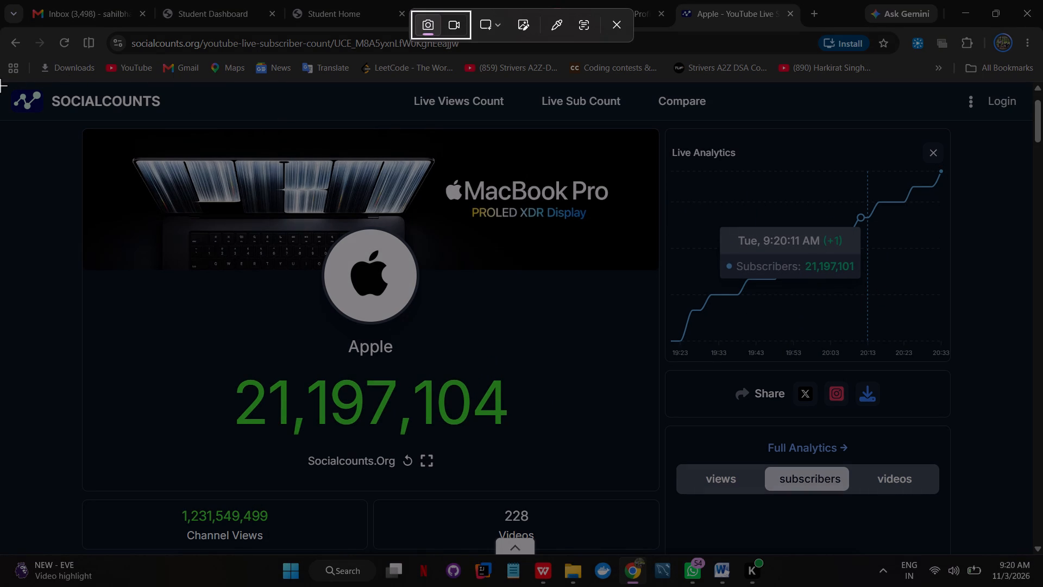
drag(0, 85, 1042, 565)
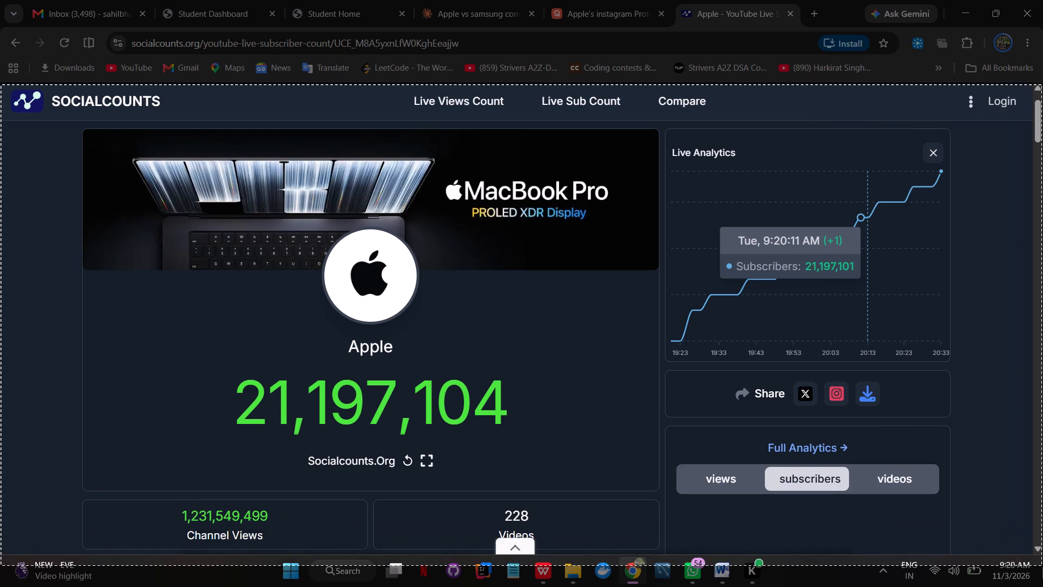
drag(1042, 565, 1027, 551)
scroll(750, 428, down, 4)
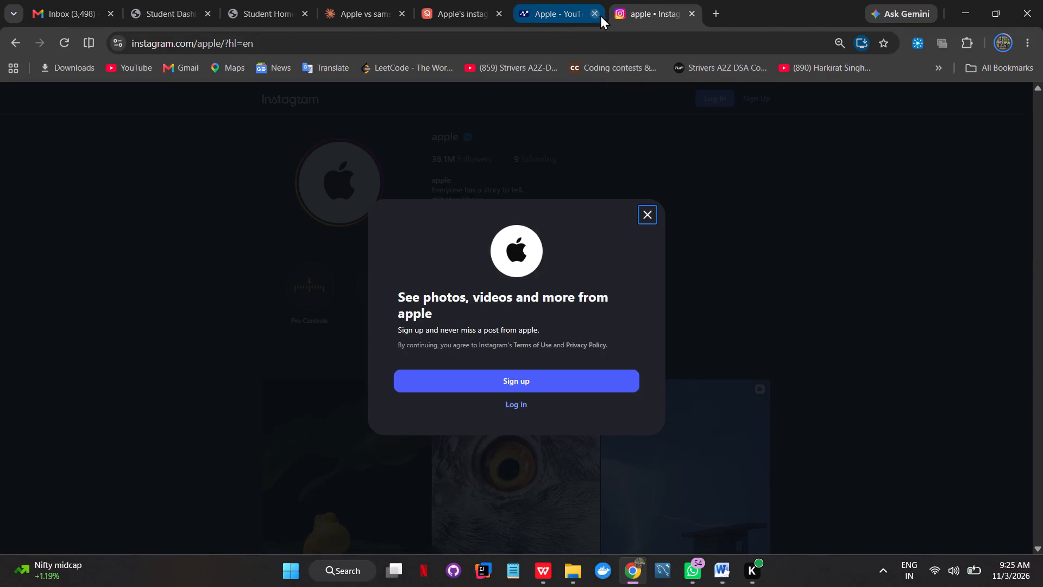
Close the leftover research tab, dismiss the sign-up prompt on Apple's Instagram profile, and capture the profile at 90% zoom.
click(497, 12)
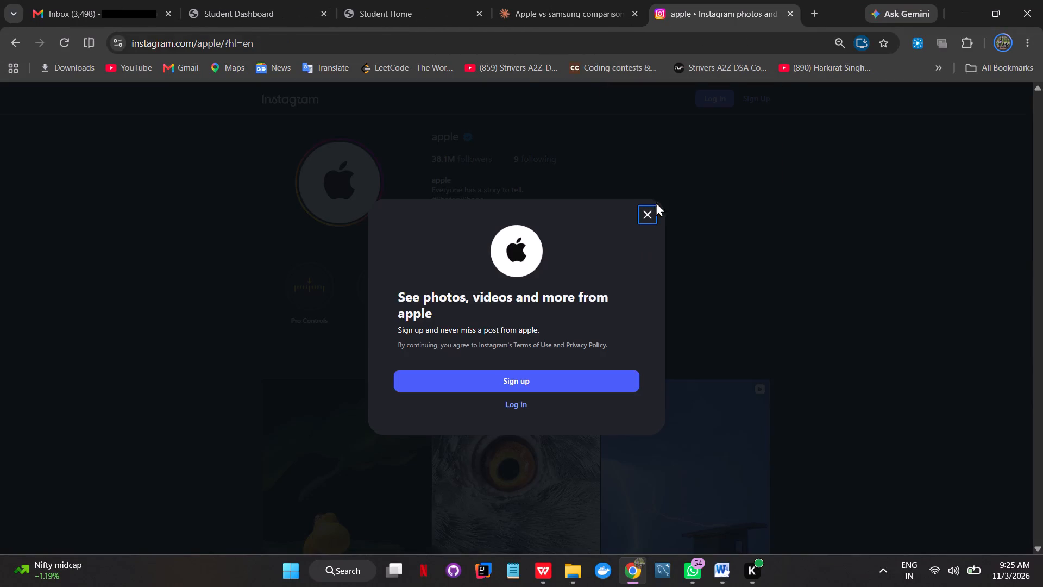
click(651, 215)
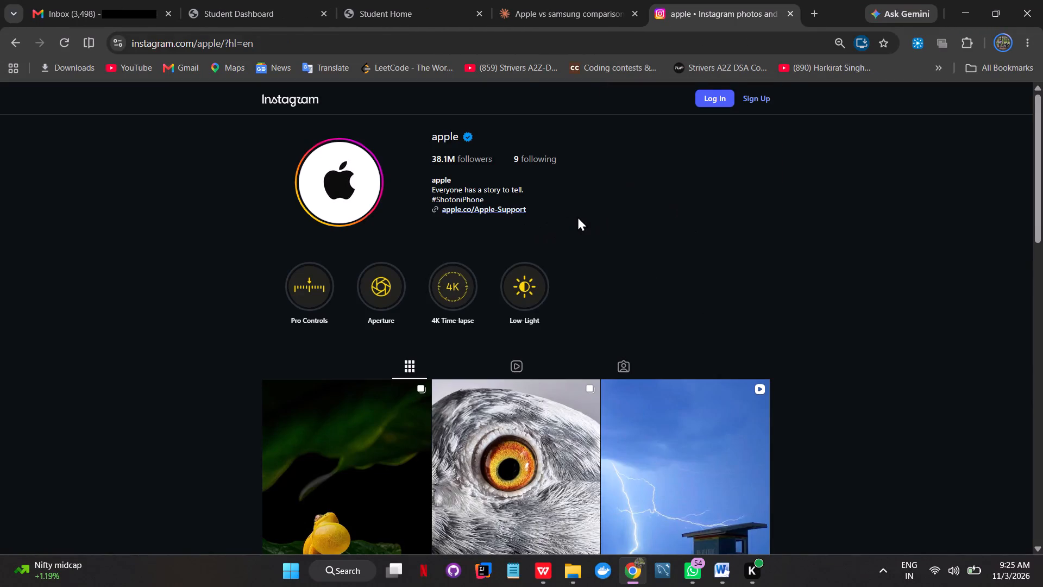
key(ctrl+plus)
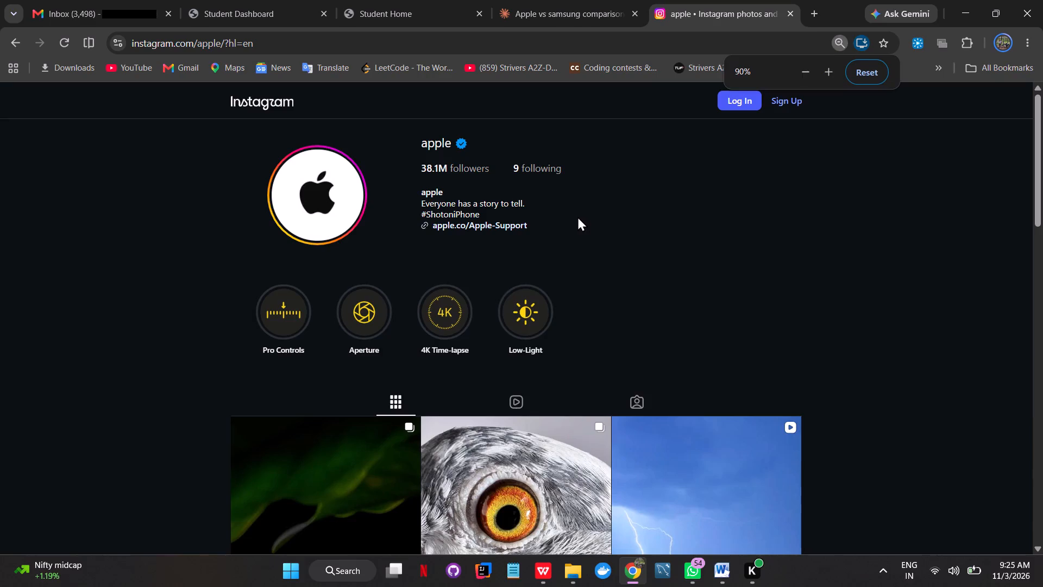
key(Print)
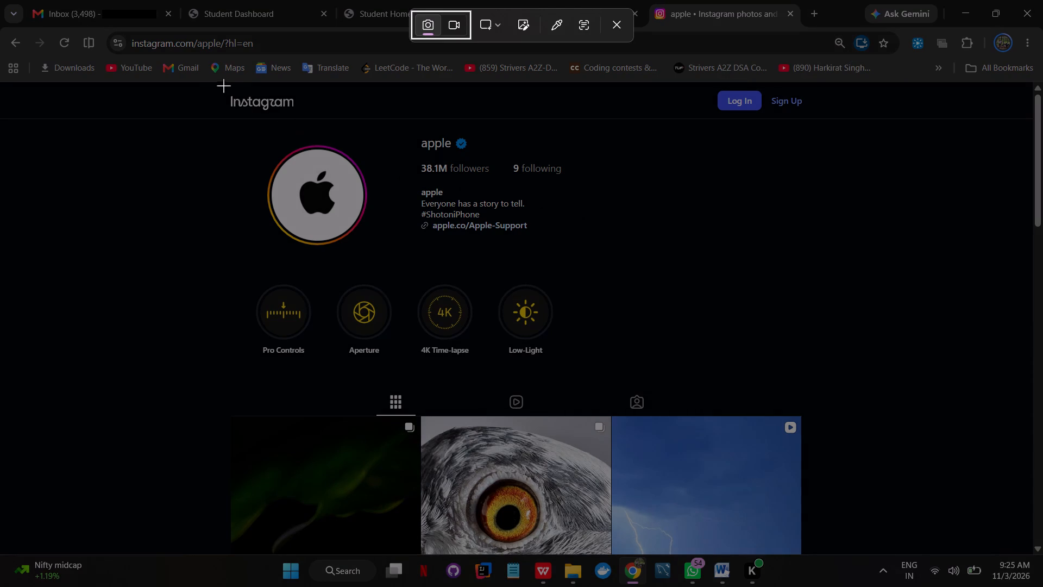
drag(218, 83, 834, 541)
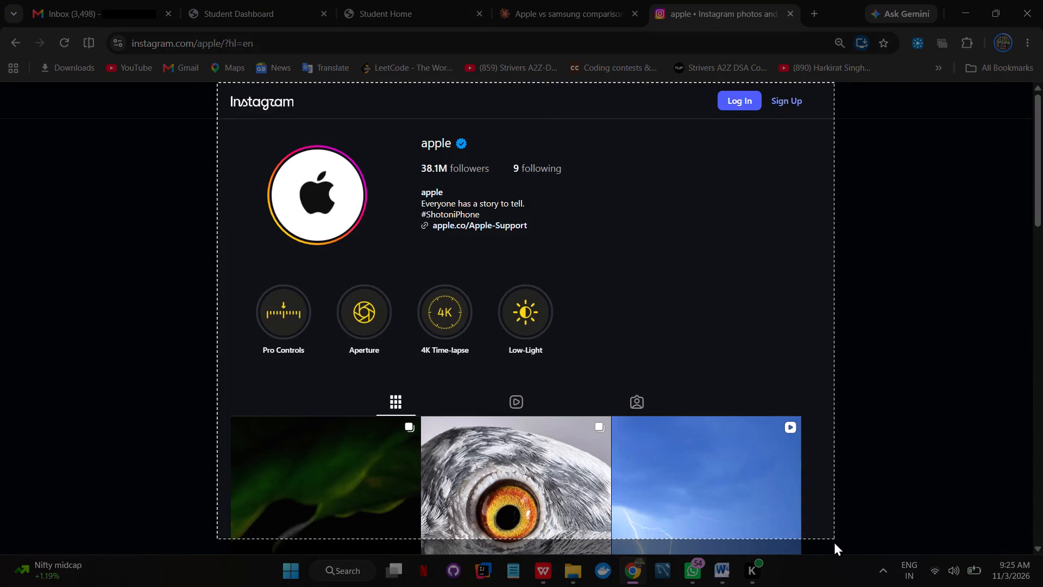
drag(834, 541, 834, 550)
Insert the Apple Instagram capture on a new line above the Word report's Figure 4 placeholder, shrunk to about 3.25 inches wide.
key(alt+Tab)
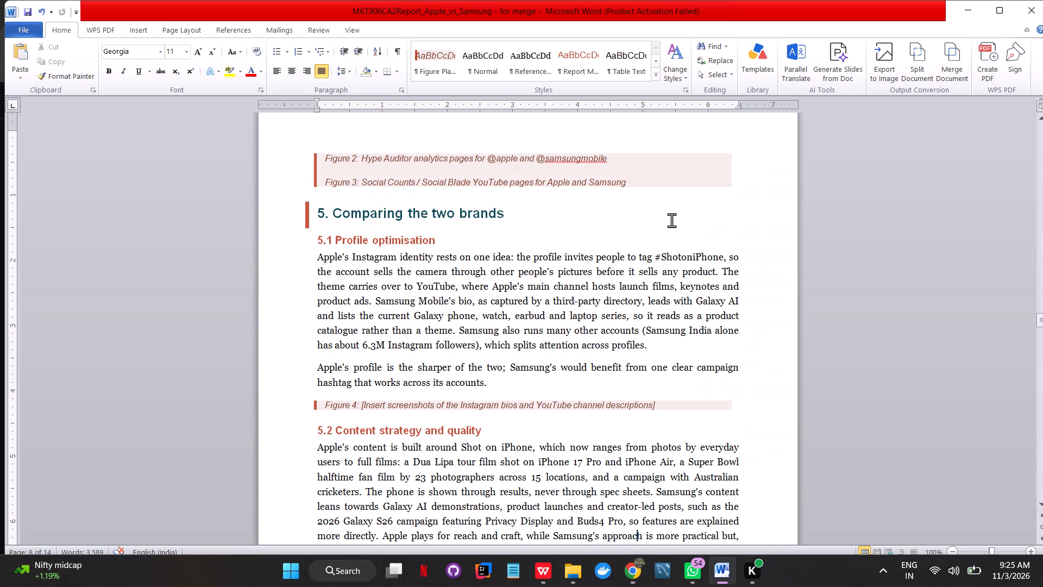
click(521, 385)
key(Return)
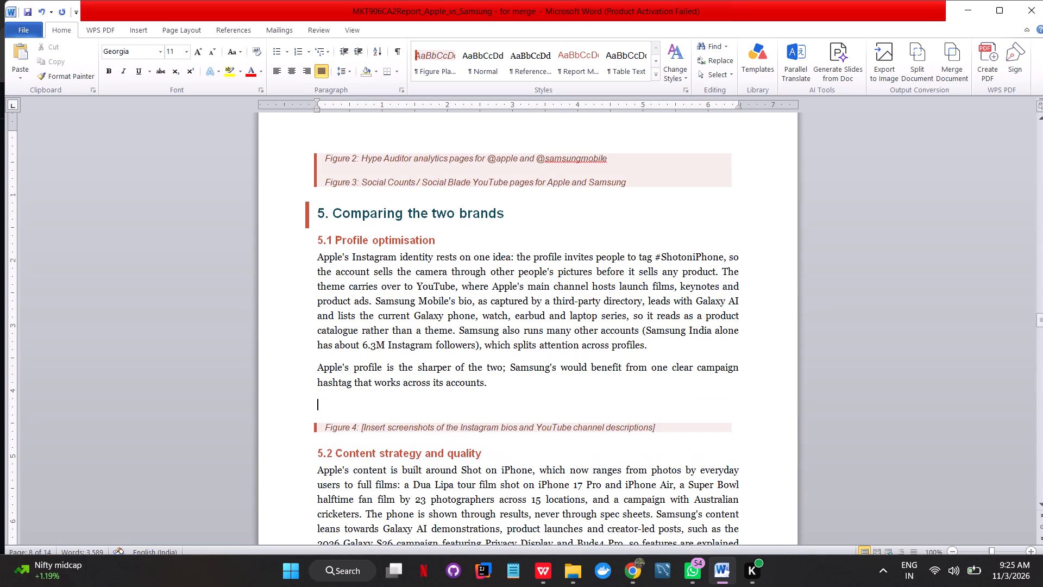
key(ctrl+v)
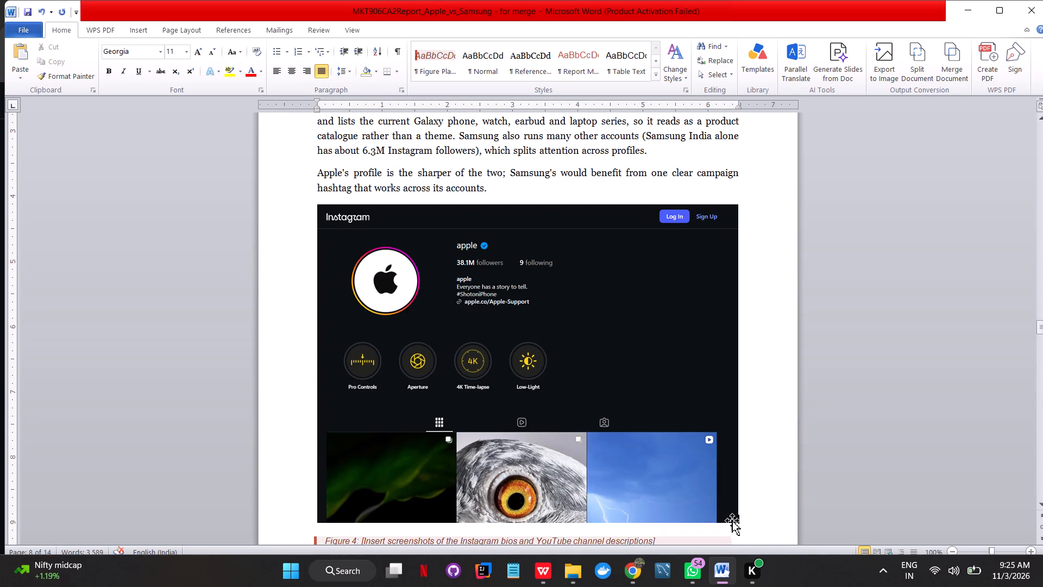
click(724, 511)
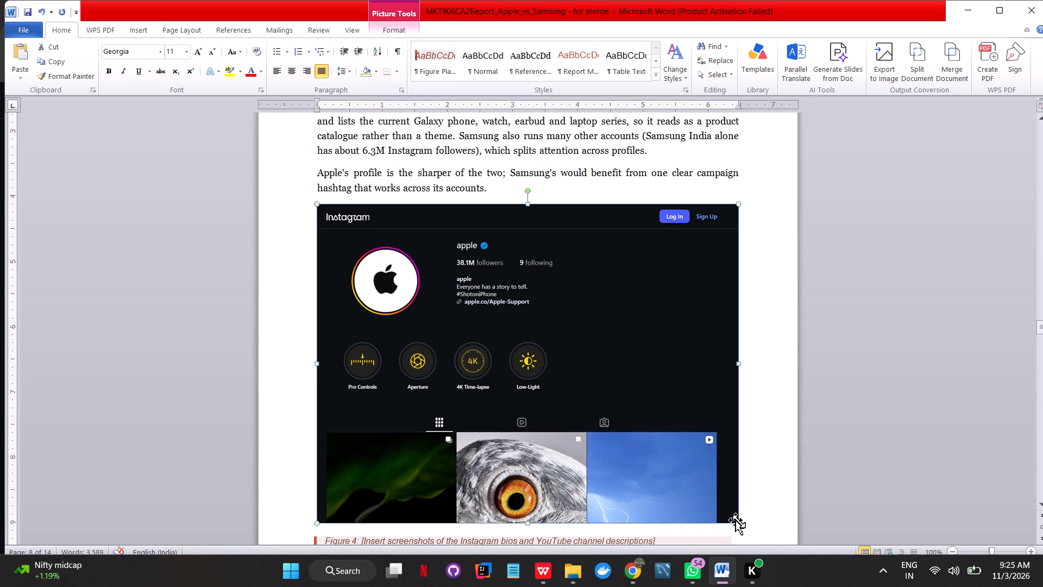
drag(739, 521, 524, 342)
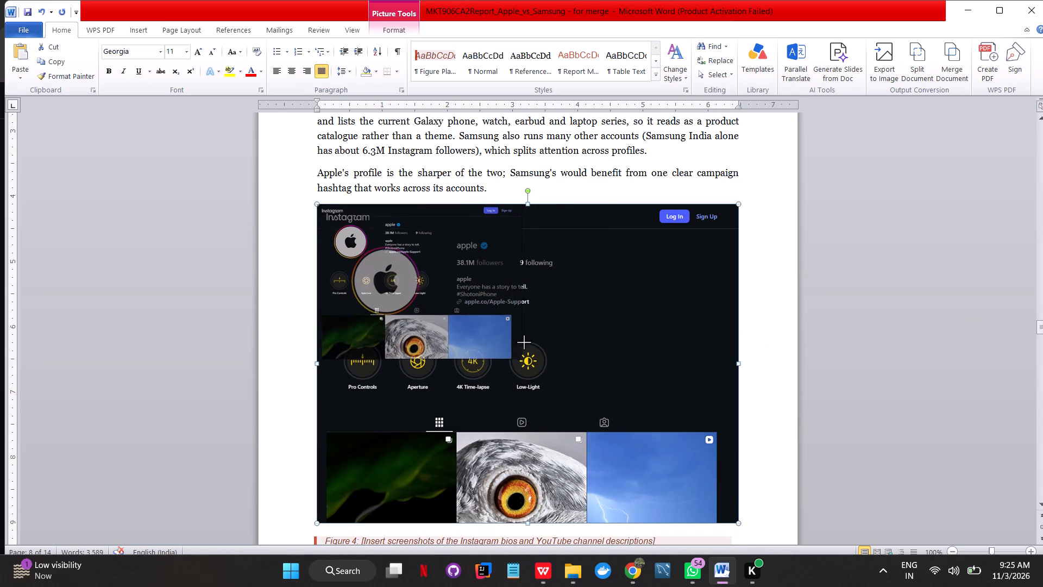
drag(524, 342, 529, 347)
click(664, 279)
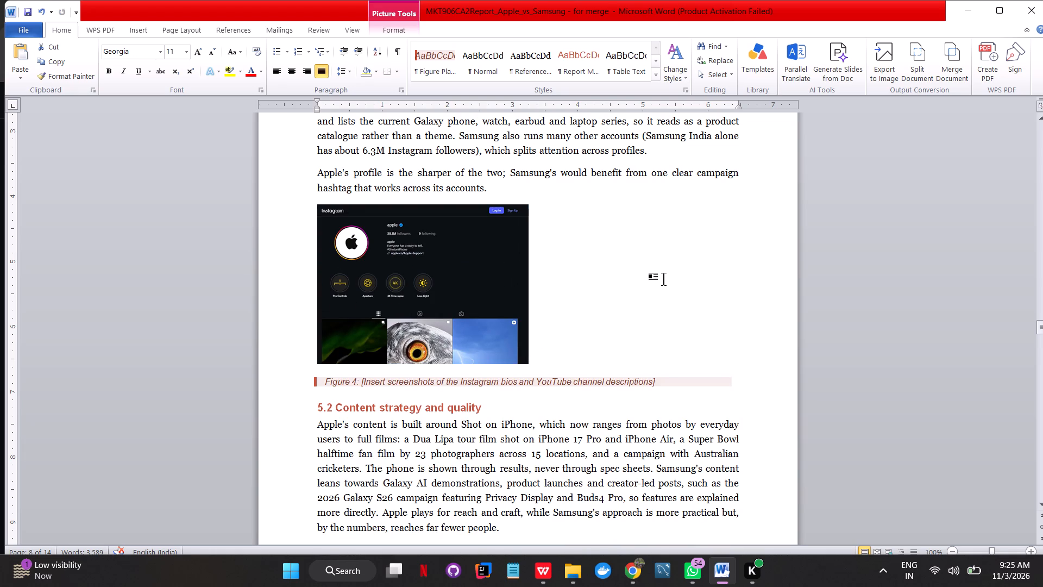
Open Samsung's Instagram profile in Chrome and capture a screenshot of its bio, highlights and first posts.
key(alt+Tab)
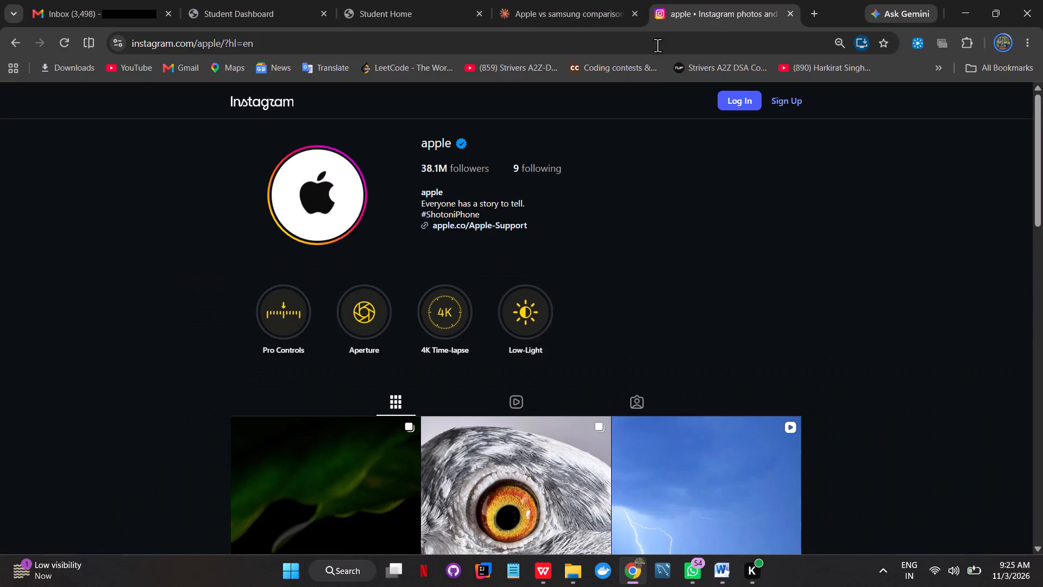
click(414, 42)
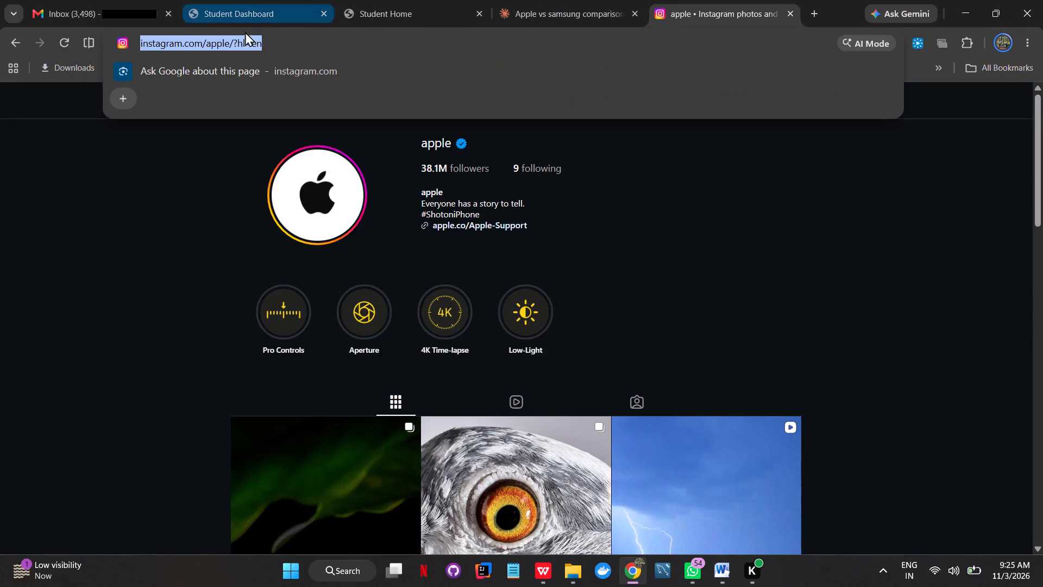
click(215, 42)
click(215, 42)
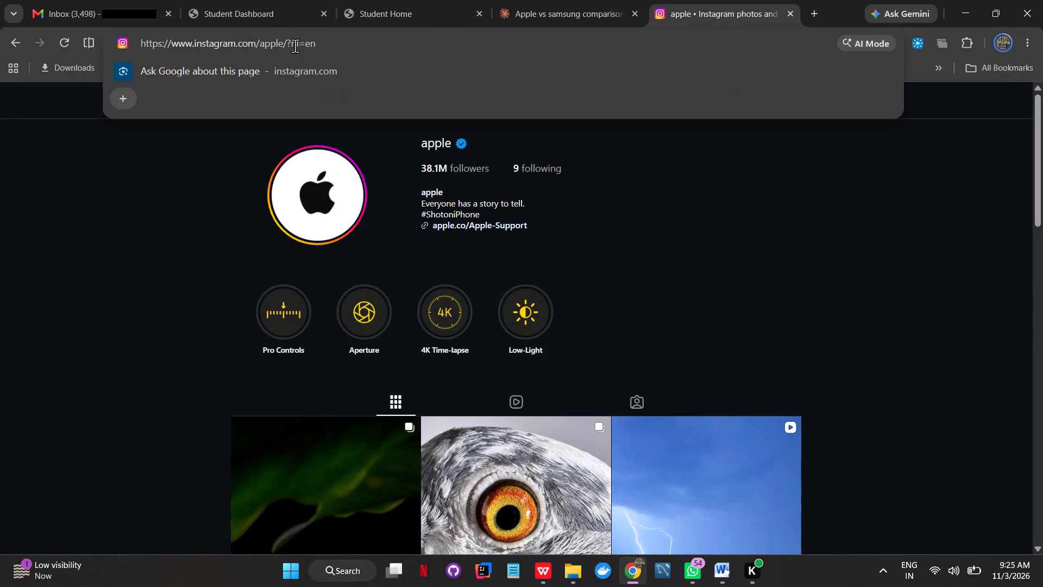
double_click(281, 43)
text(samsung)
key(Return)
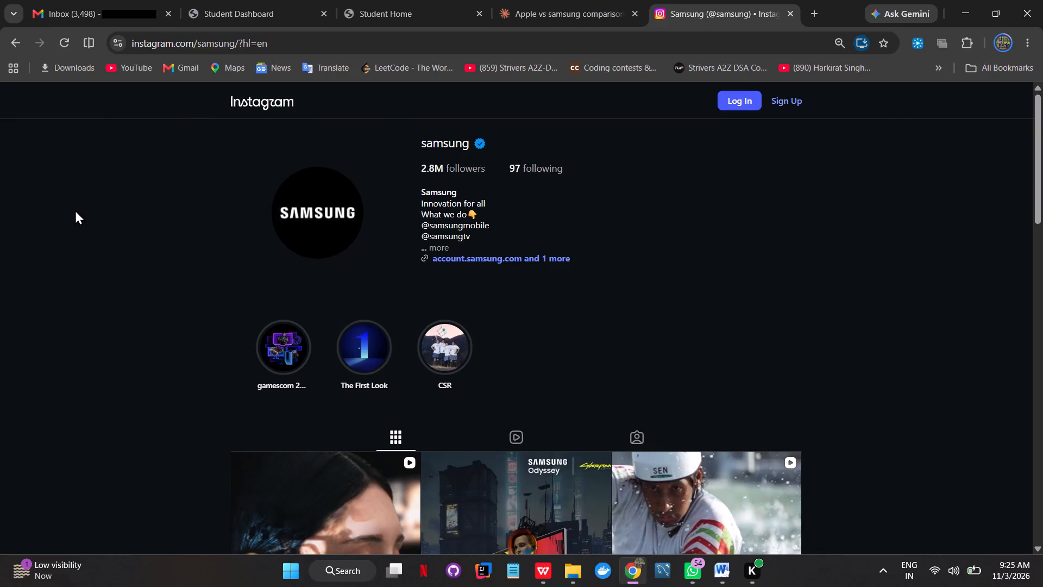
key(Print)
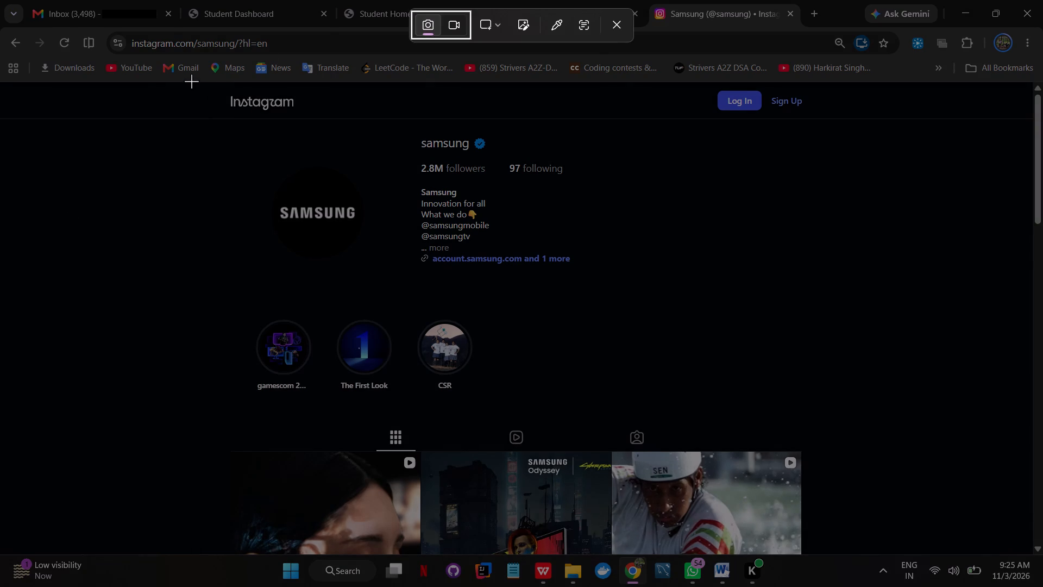
drag(191, 81, 864, 555)
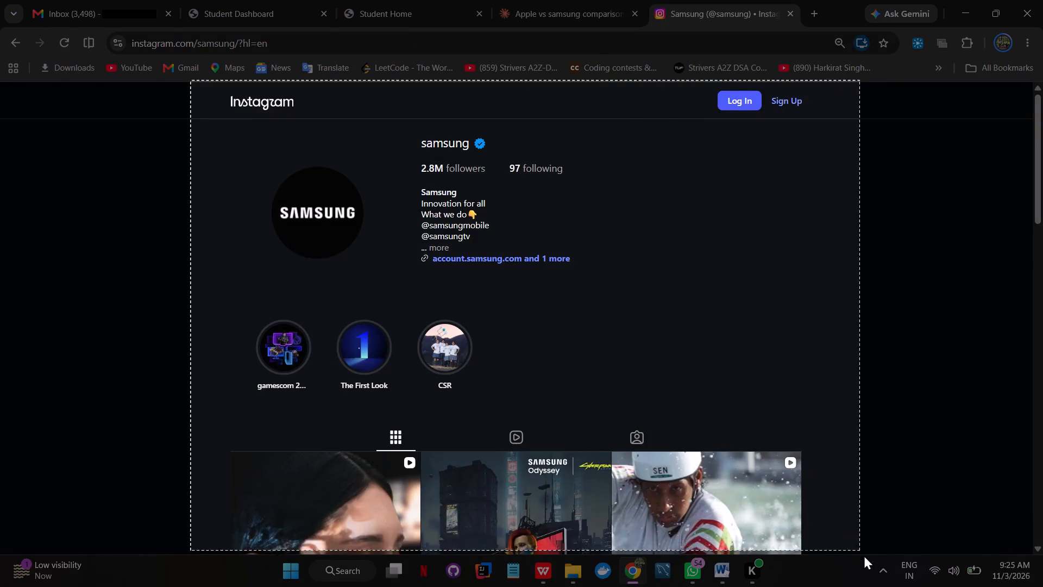
drag(864, 555, 827, 542)
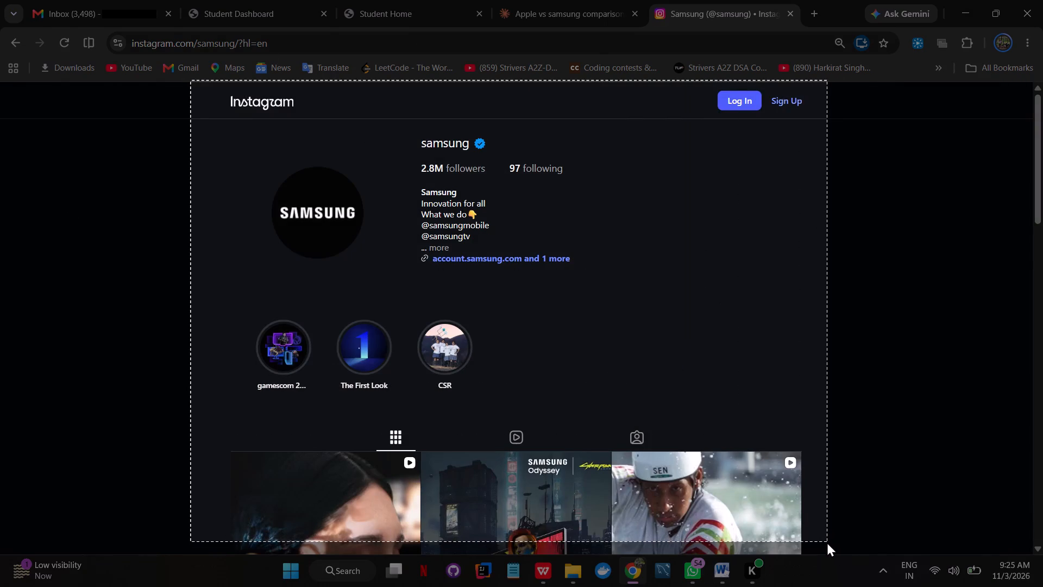
drag(827, 542, 832, 553)
Insert the Samsung Instagram capture below the Apple one in the Word report and shrink it to about 3.5 inches wide.
key(alt+Tab)
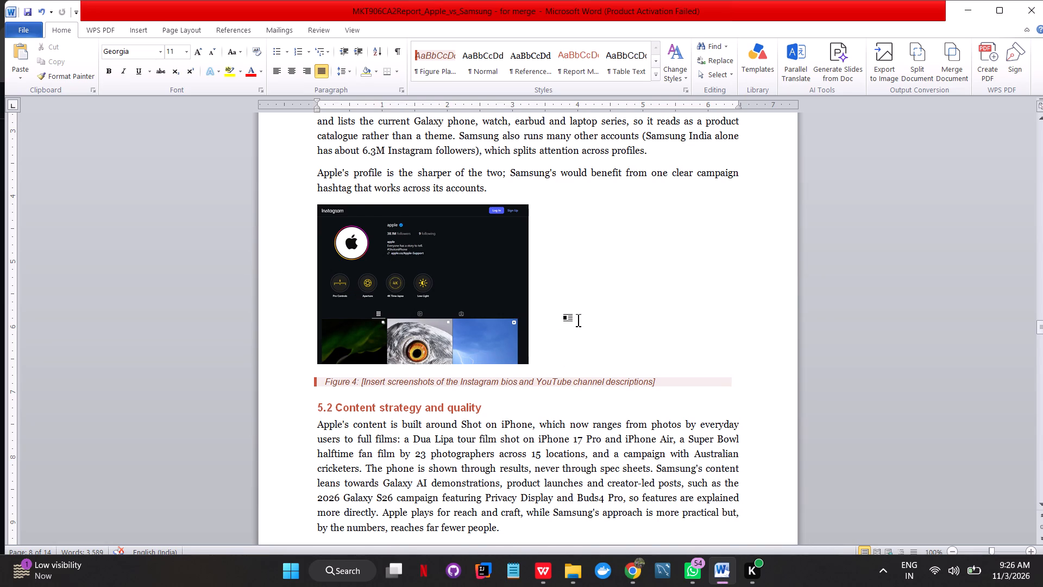
key(ctrl+v)
click(640, 376)
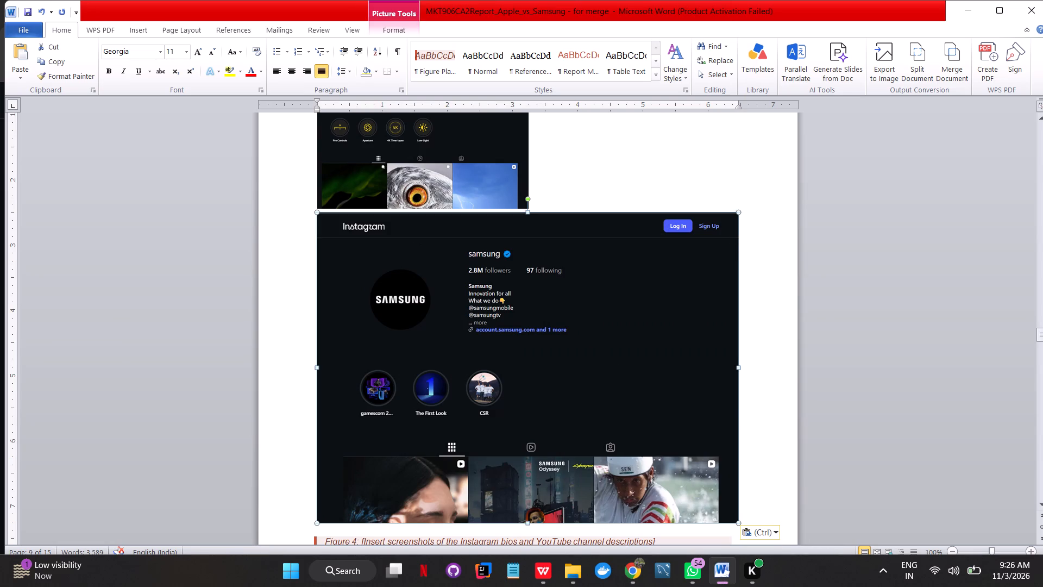
scroll(728, 436, down, 1)
drag(737, 522, 708, 494)
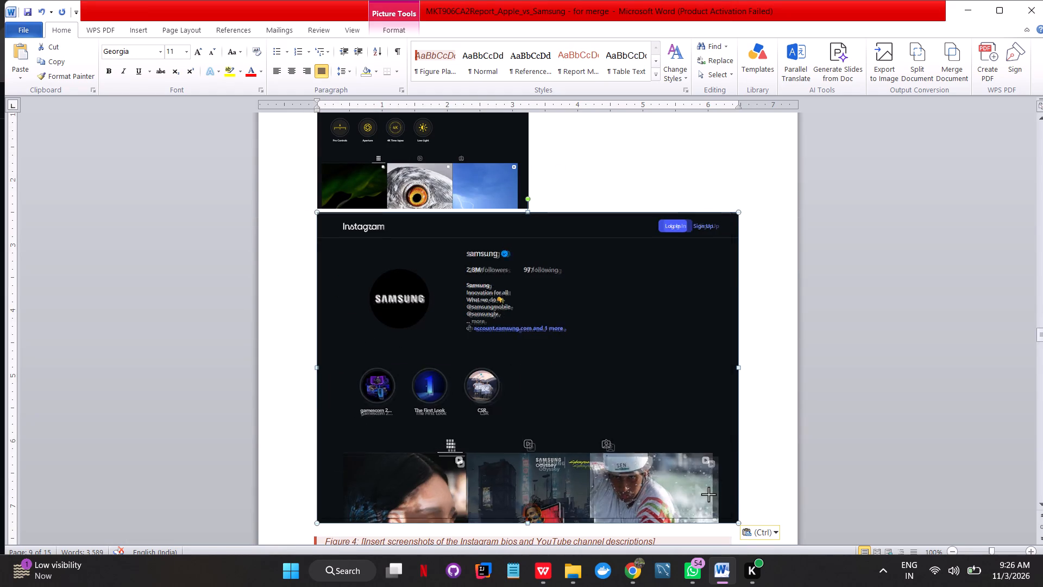
drag(708, 494, 468, 380)
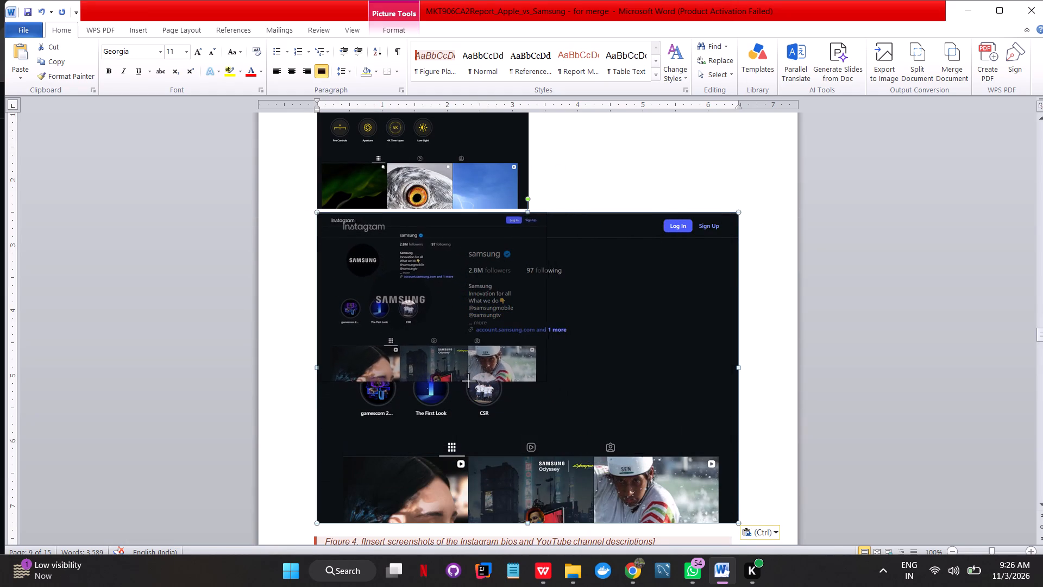
drag(468, 380, 468, 380)
Resize the Apple and Samsung Instagram screenshots above the Figure 4 caption to a matching width of about 3.4 inches.
key(Up)
key(Up)
key(Up)
key(Up)
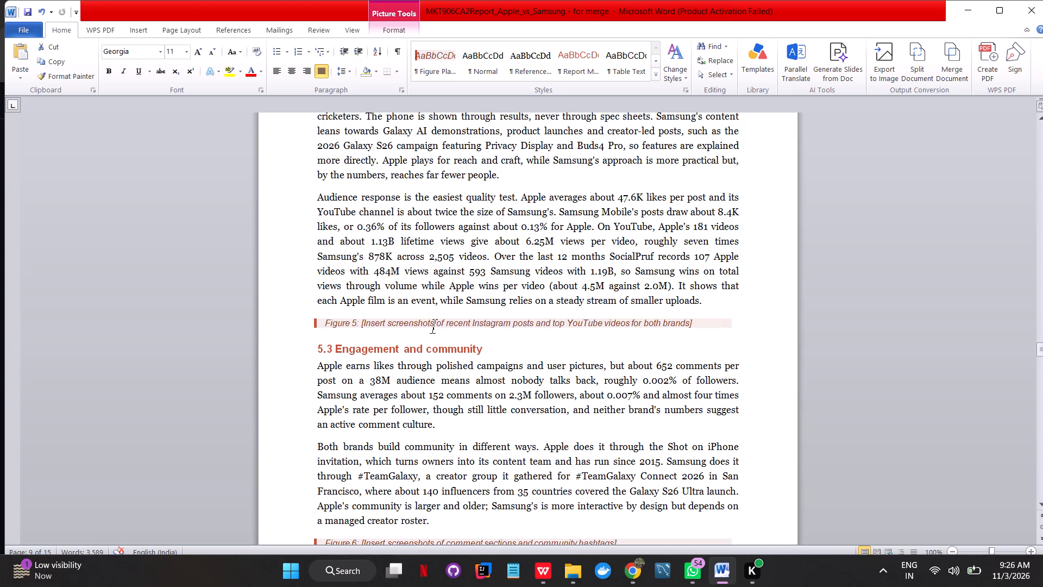
click(434, 326)
key(Up)
key(Up)
key(Up)
key(Up)
key(Up)
key(Up)
key(Up)
key(Up)
key(Up)
key(Up)
key(Up)
key(Up)
key(Up)
key(Up)
key(Up)
key(Up)
key(Up)
key(Up)
key(Up)
key(Up)
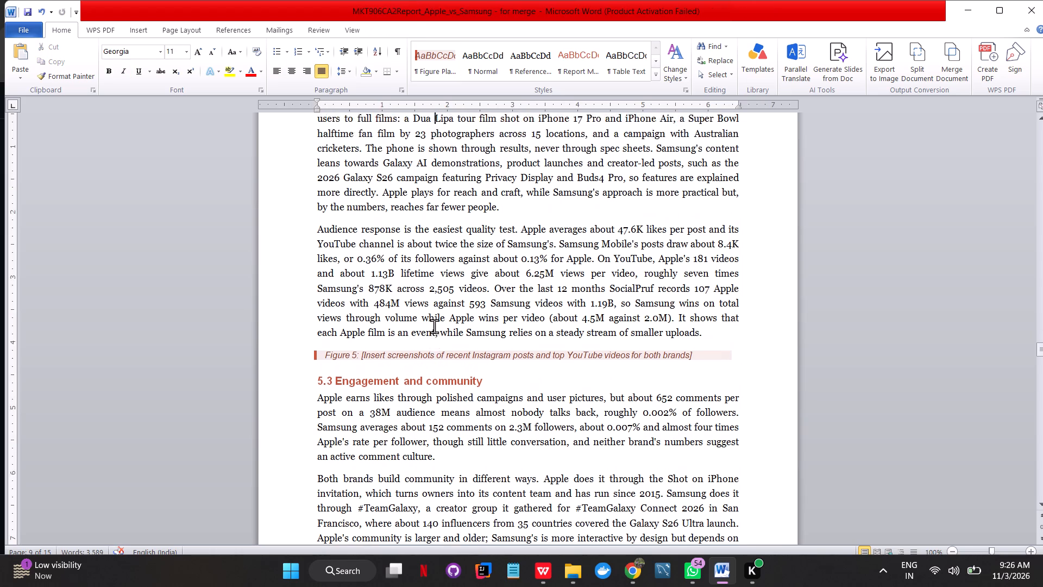
key(Down)
key(Down)
key(Down)
key(Down)
key(Down)
key(Down)
key(Down)
key(Down)
key(Down)
key(Down)
key(Down)
key(Down)
key(Down)
key(Down)
key(Down)
key(Down)
key(Down)
key(Down)
key(Down)
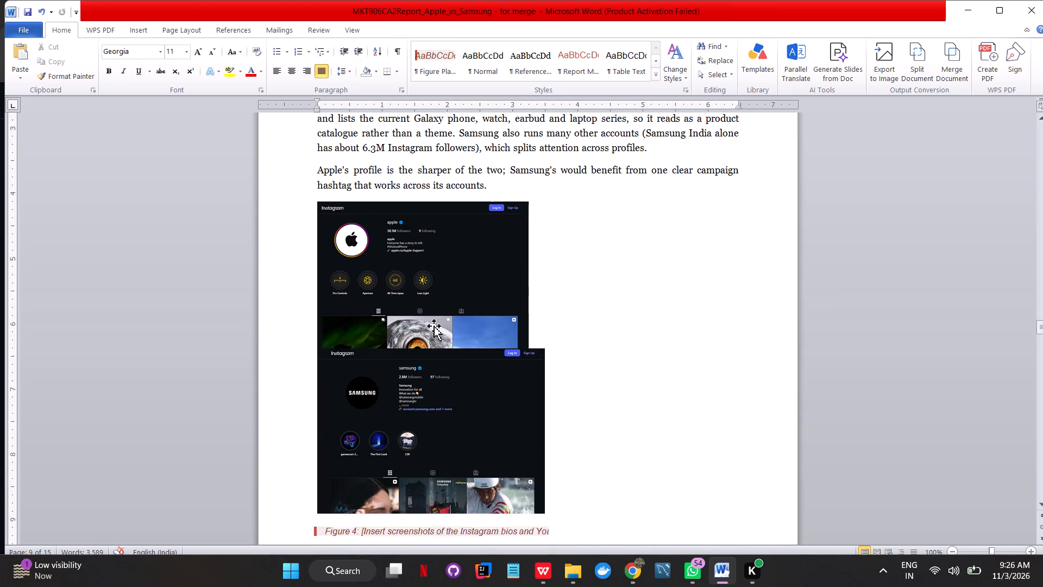
key(Up)
key(Up)
key(Up)
key(Up)
key(Up)
key(Up)
key(Up)
key(Up)
key(Up)
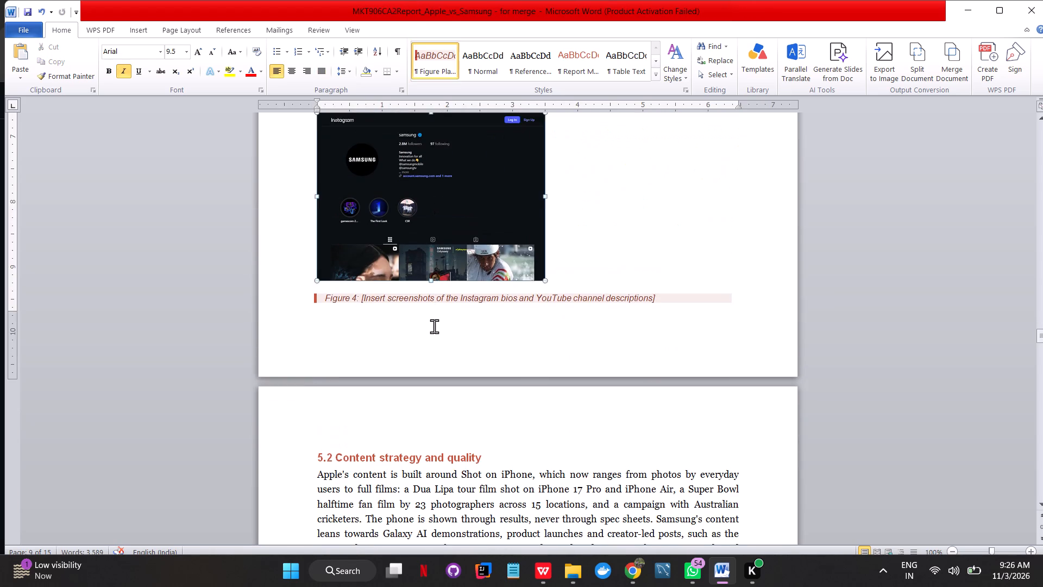
key(Up)
key(Up)
click(442, 335)
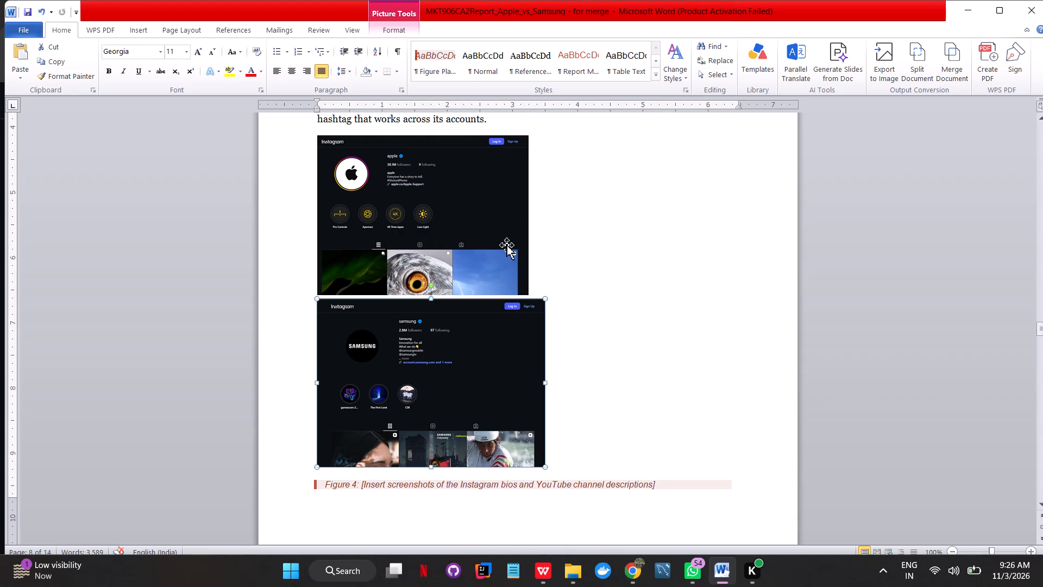
click(499, 232)
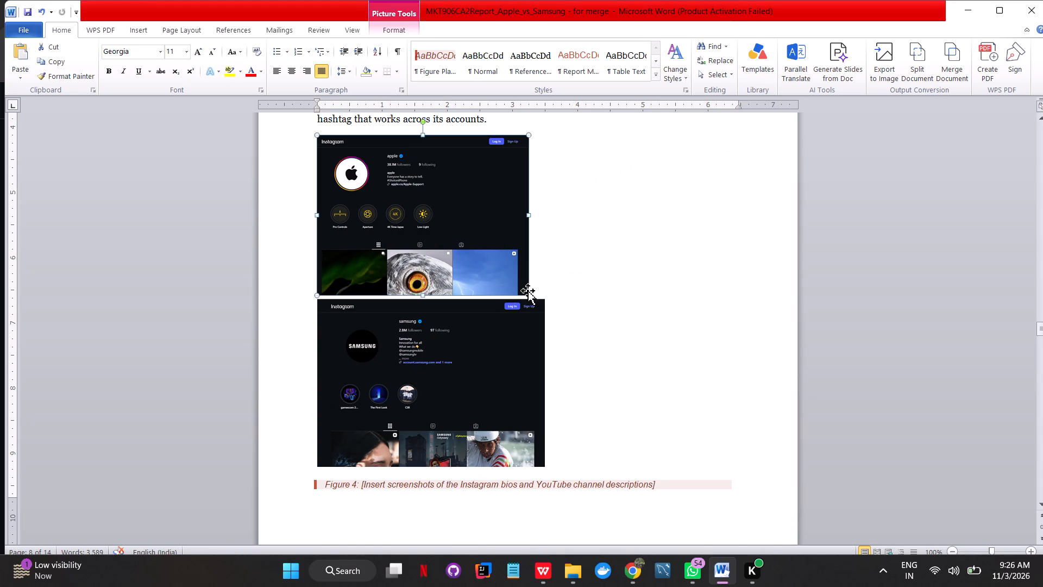
drag(528, 295, 542, 301)
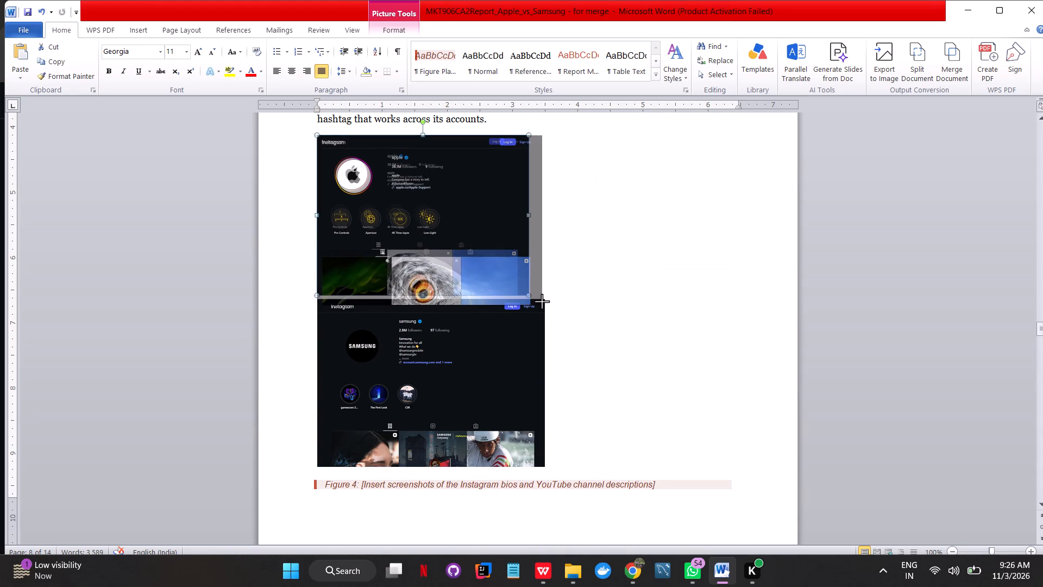
drag(542, 301, 544, 303)
drag(546, 308, 536, 302)
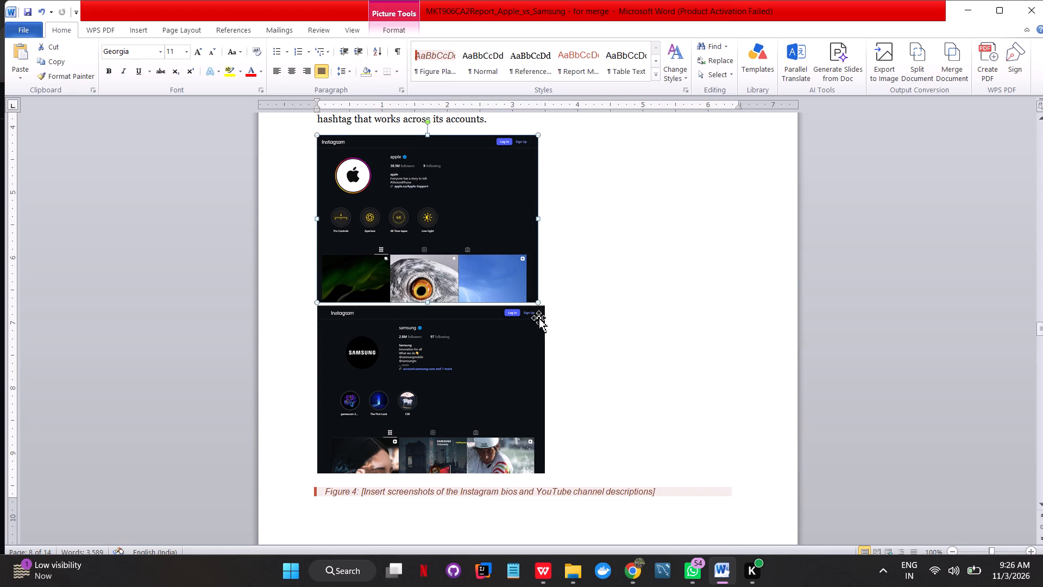
click(544, 454)
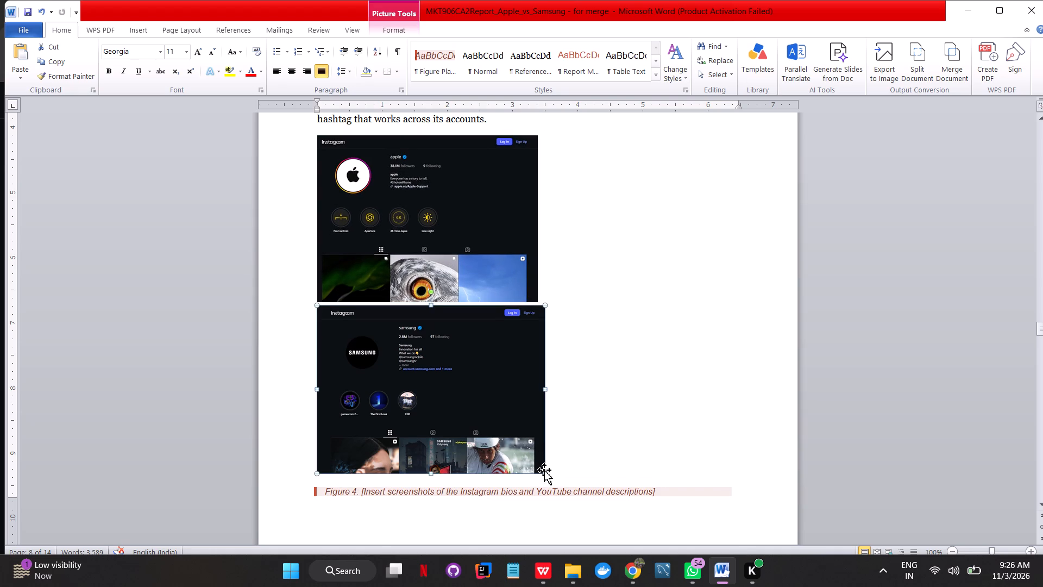
drag(546, 473, 539, 465)
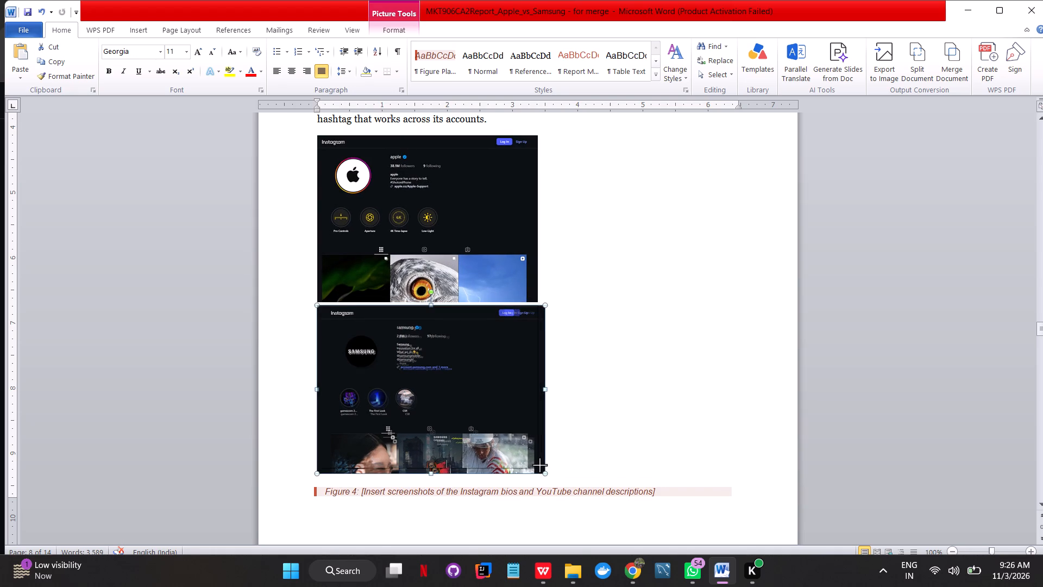
drag(539, 465, 539, 464)
click(657, 368)
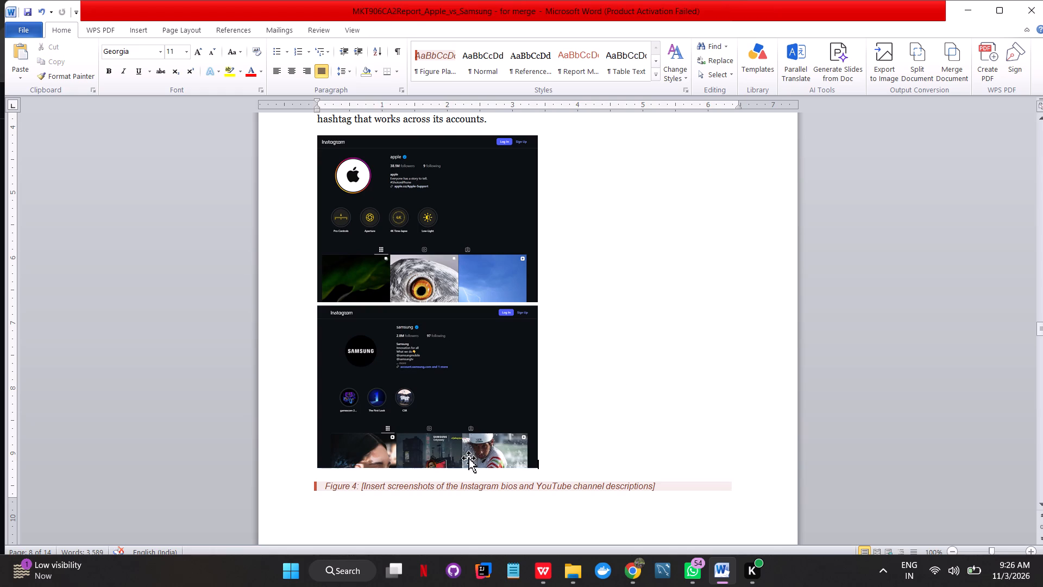
Edit the Figure 4 placeholder caption to read "Figure 4: Instagram bios and YouTube channel descriptions", without brackets.
click(510, 484)
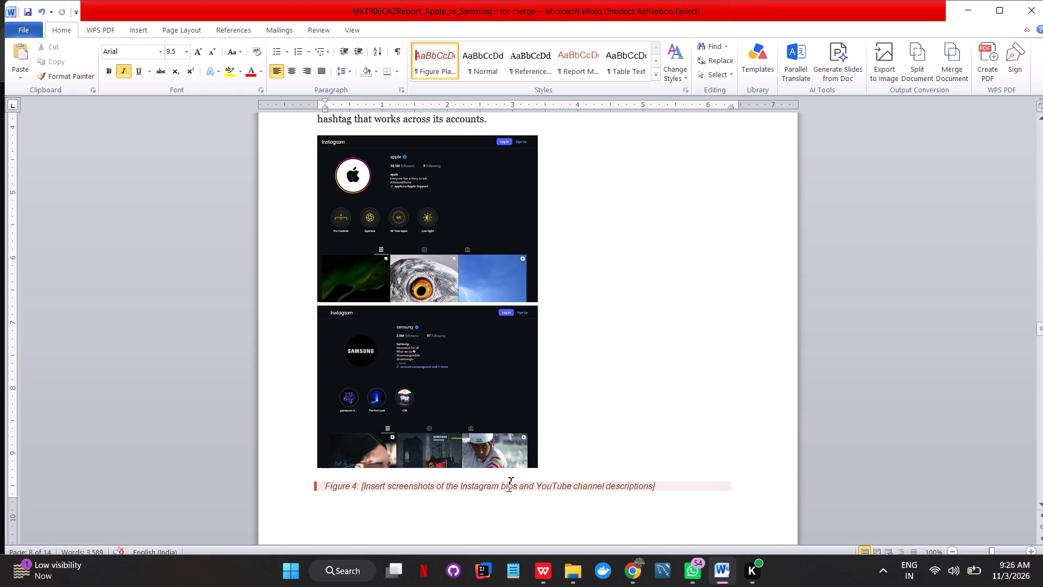
key(Right)
key(Right)
key(Left)
key(Left)
key(Left)
key(Left)
key(Left)
key(Left)
key(Left)
key(Left)
key(Left)
key(Left)
key(Left)
key(Left)
key(Left)
key(Left)
key(Left)
key(Left)
key(Right)
key(Right)
key(BackSpace)
key(BackSpace)
key(BackSpace)
key(BackSpace)
key(BackSpace)
key(BackSpace)
key(BackSpace)
key(BackSpace)
key(BackSpace)
key(BackSpace)
key(BackSpace)
key(BackSpace)
key(BackSpace)
key(BackSpace)
key(BackSpace)
key(BackSpace)
key(BackSpace)
key(BackSpace)
key(BackSpace)
key(BackSpace)
key(BackSpace)
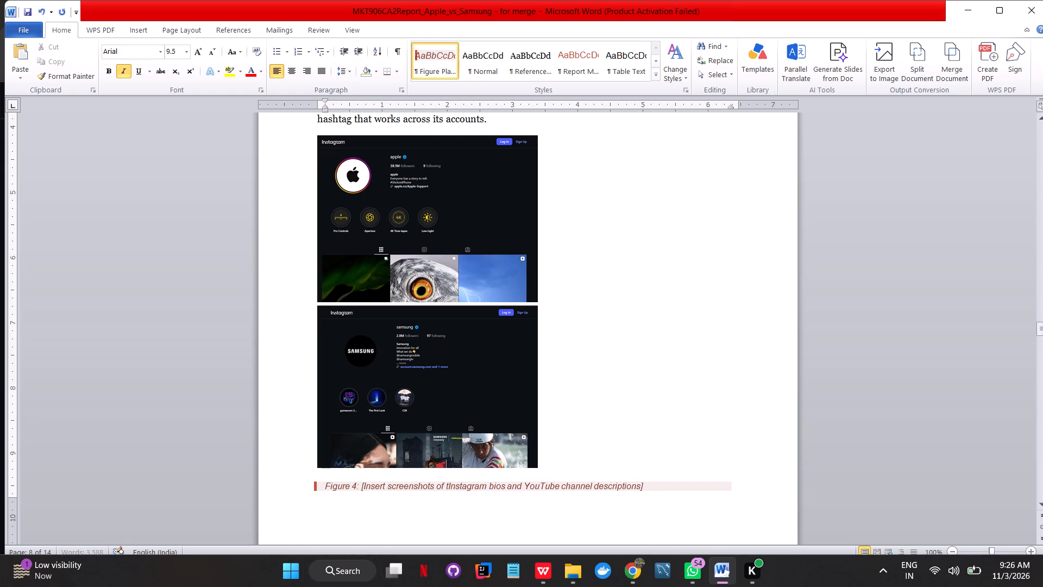
key(BackSpace)
key(BackSpace)
key(BackSpace)
key(BackSpace)
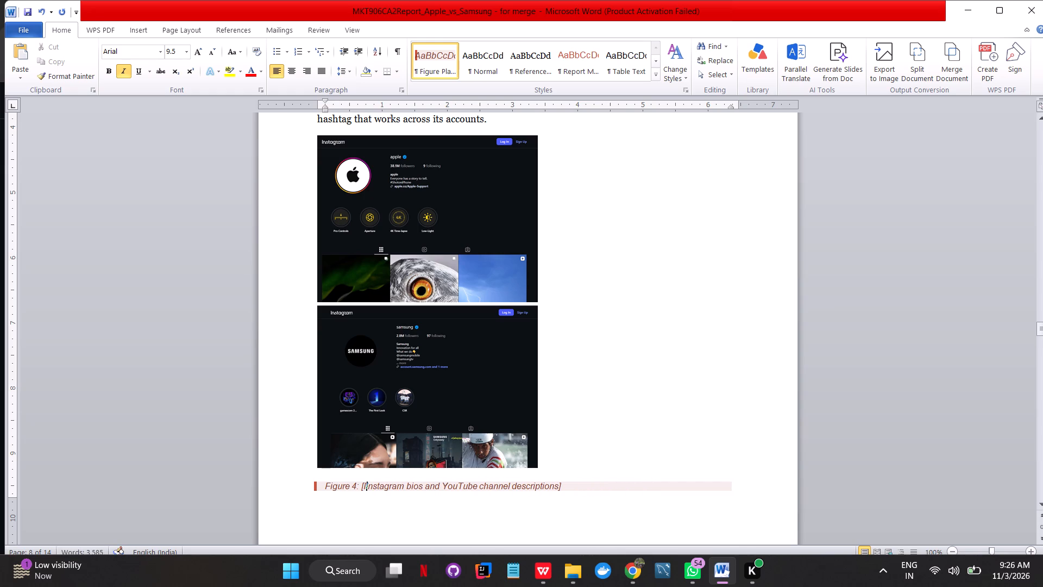
key(BackSpace)
key(BackSpace)
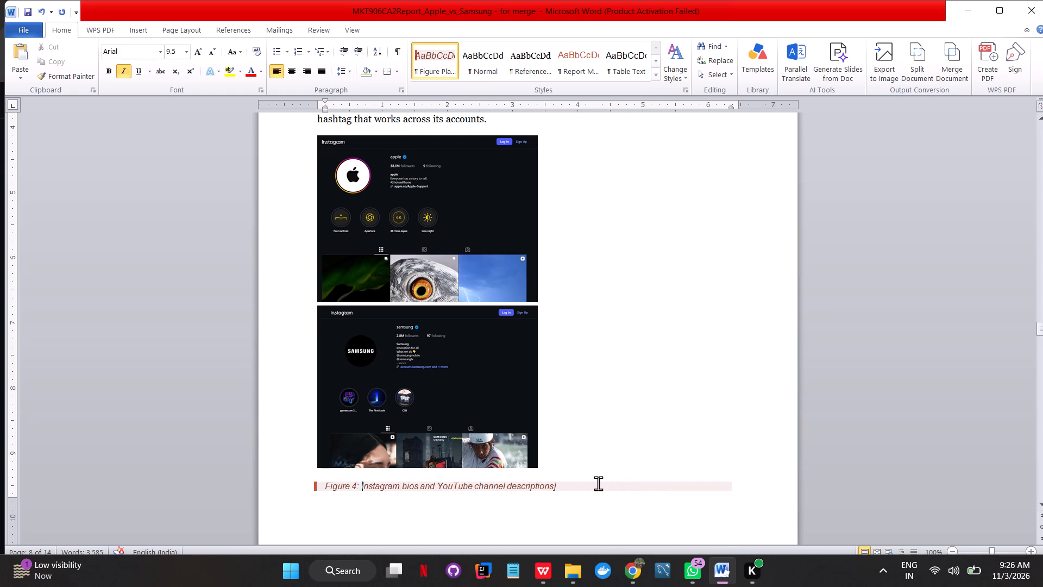
click(599, 484)
key(BackSpace)
Switch to Chrome, open YouTube in place of Samsung's Instagram page and search for "apple".
key(alt+Tab)
key(alt+Tab)
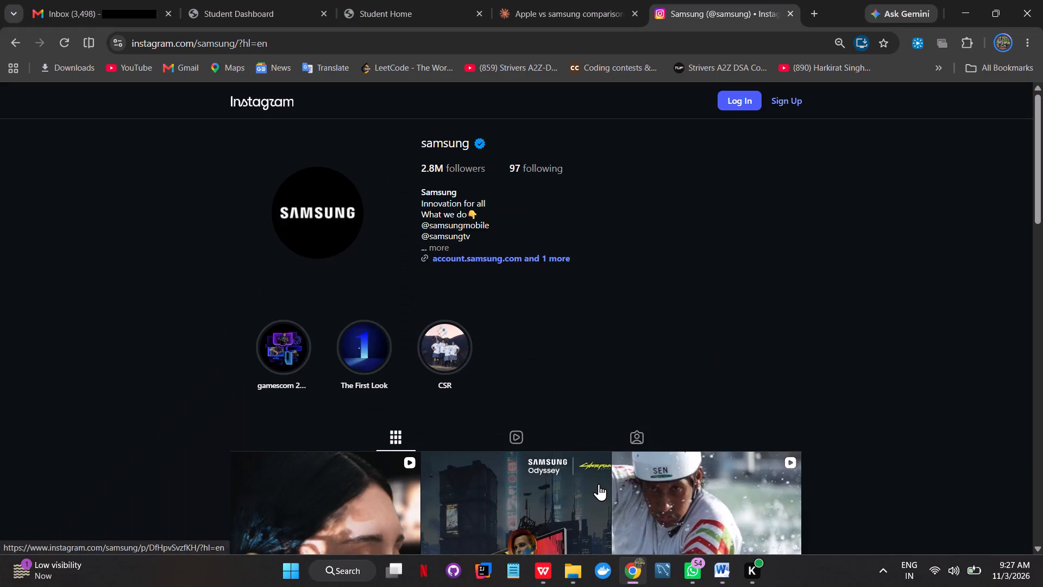
key(alt+Tab)
click(559, 0)
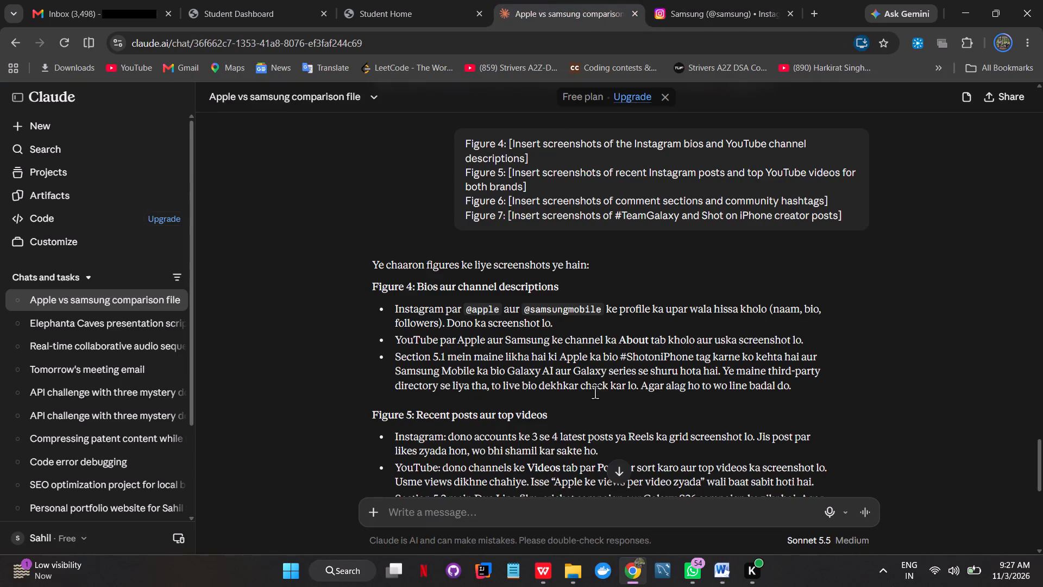
click(744, 0)
click(136, 79)
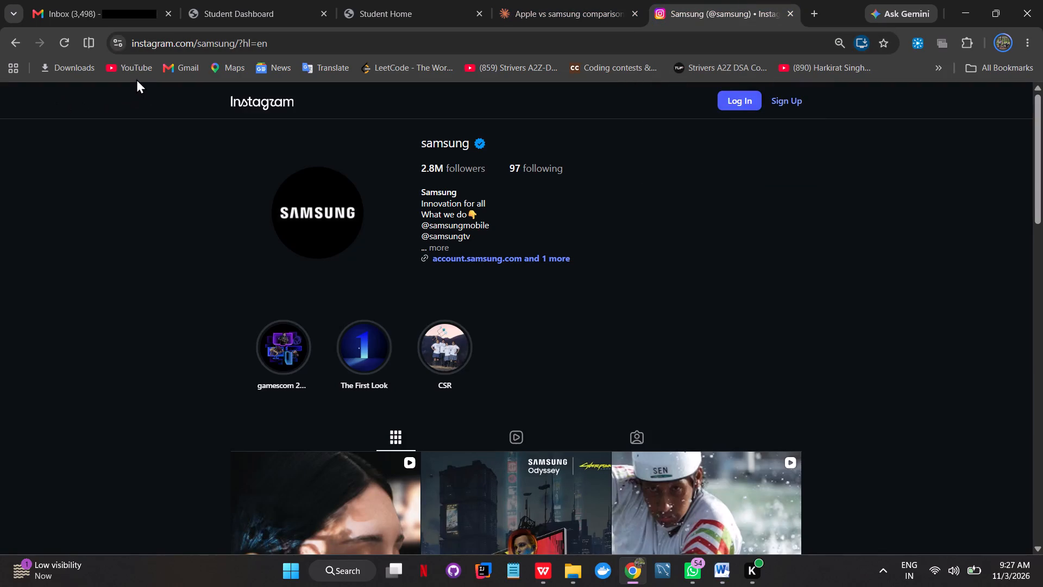
click(143, 74)
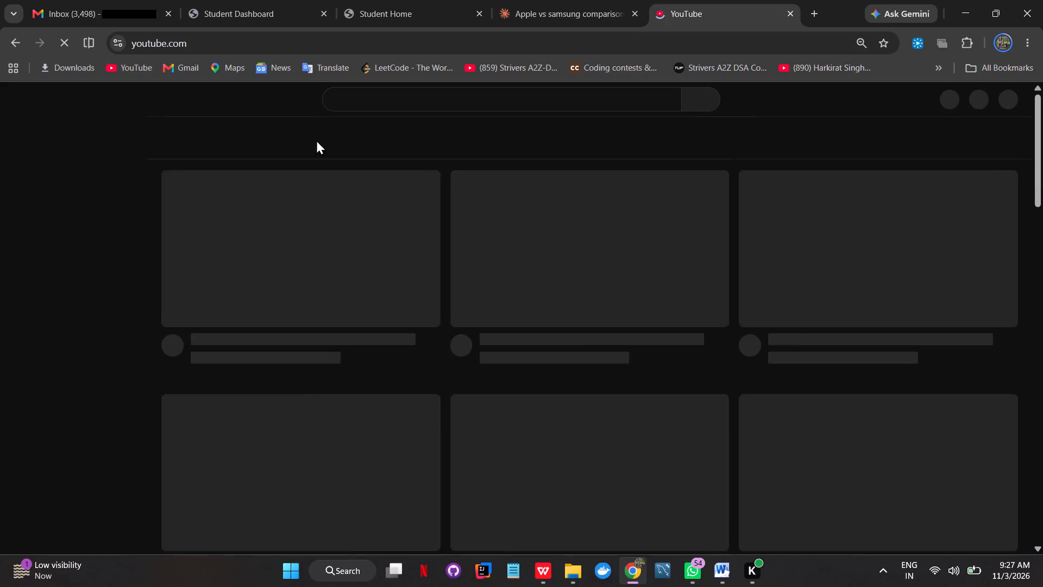
click(376, 103)
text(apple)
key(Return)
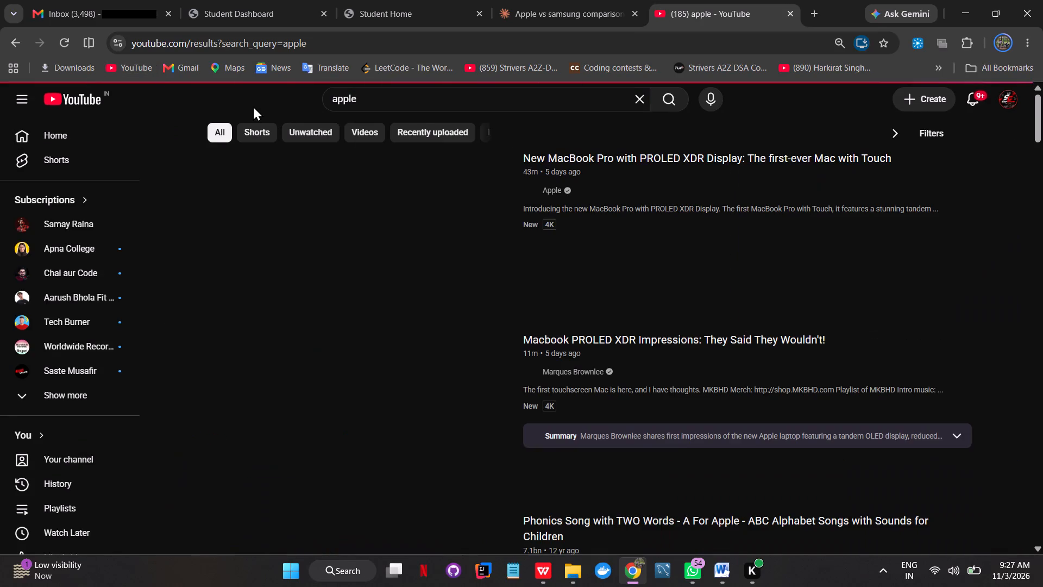
scroll(429, 310, down, 2)
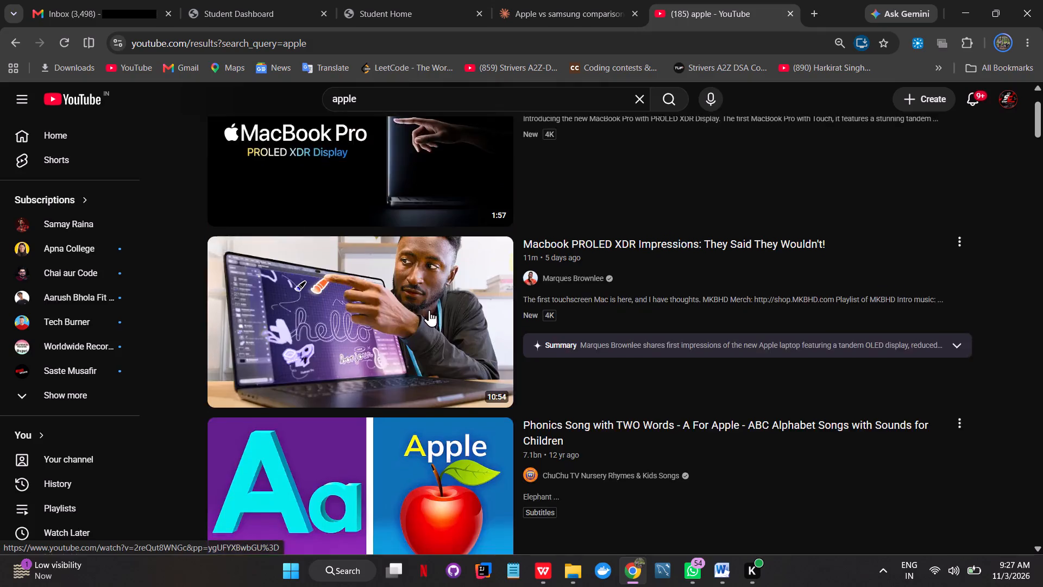
scroll(429, 310, down, 5)
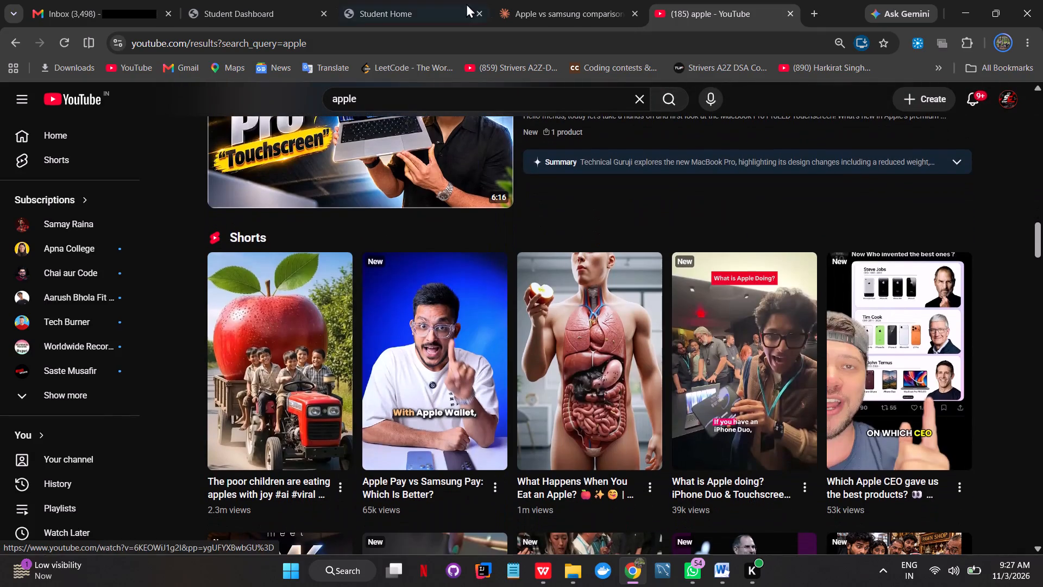
Refine the YouTube search to "apple channel" and open Apple's official channel.
click(391, 98)
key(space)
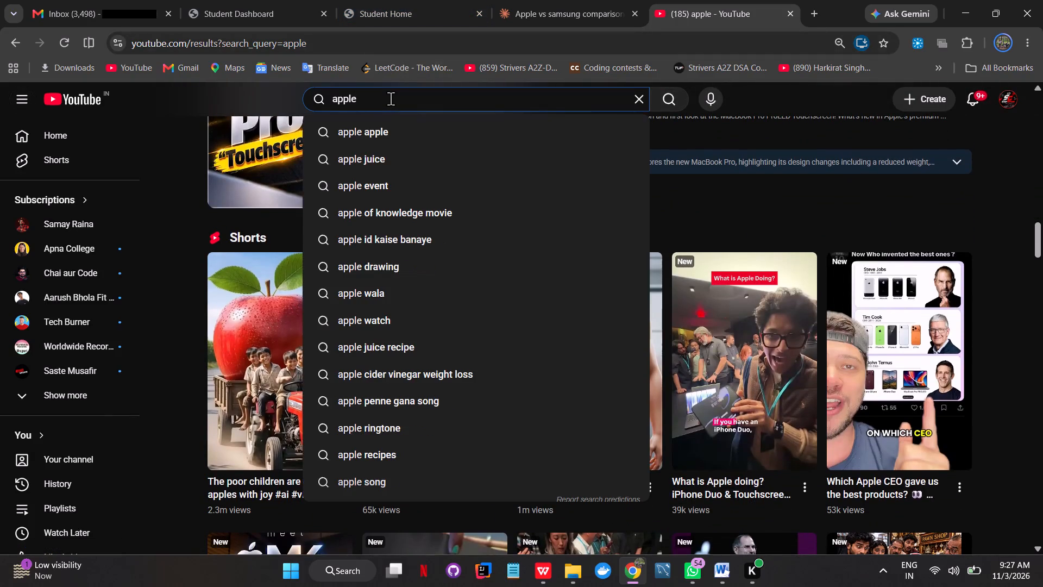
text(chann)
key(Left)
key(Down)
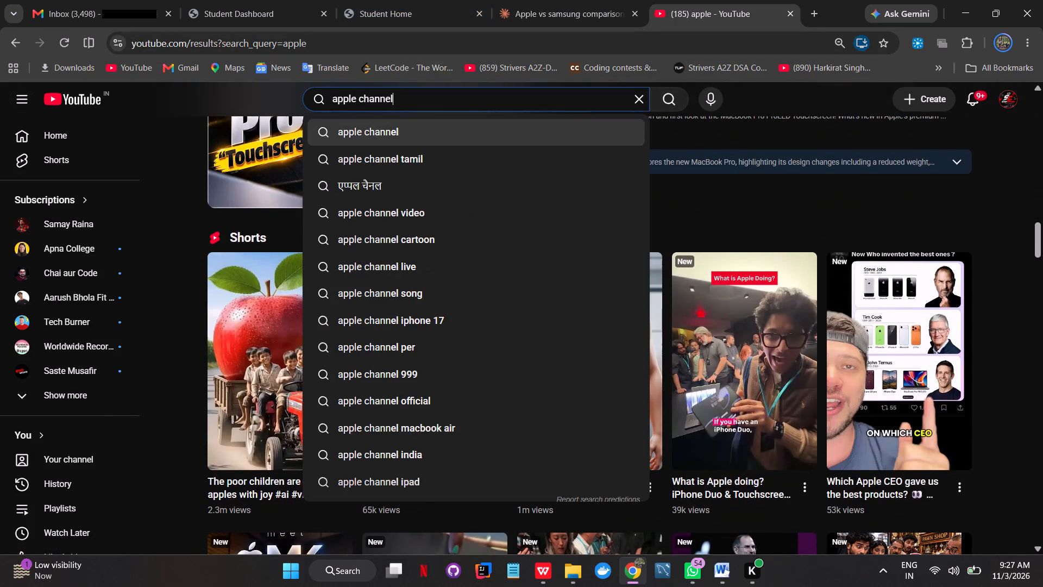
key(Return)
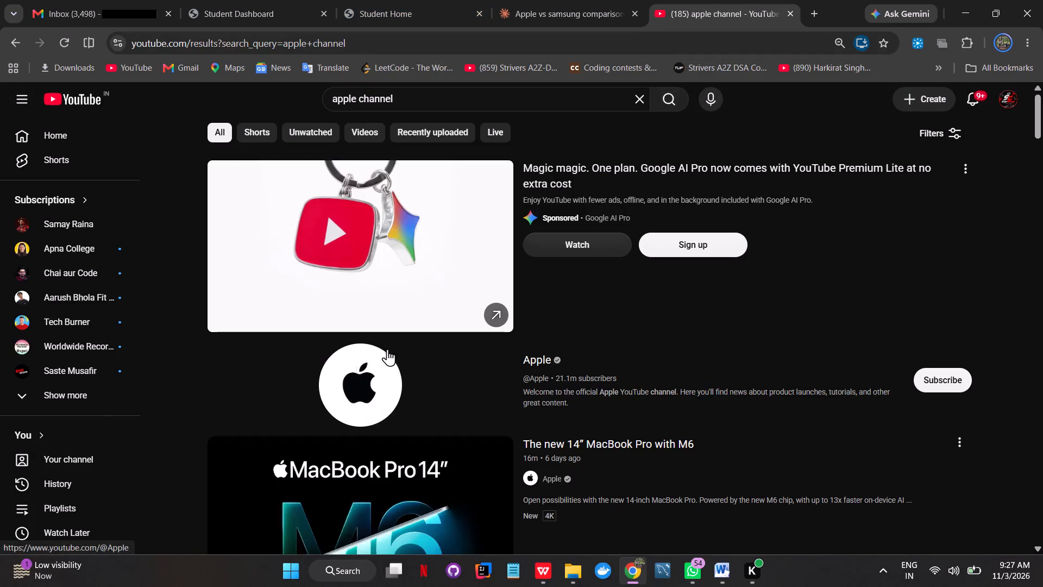
click(362, 384)
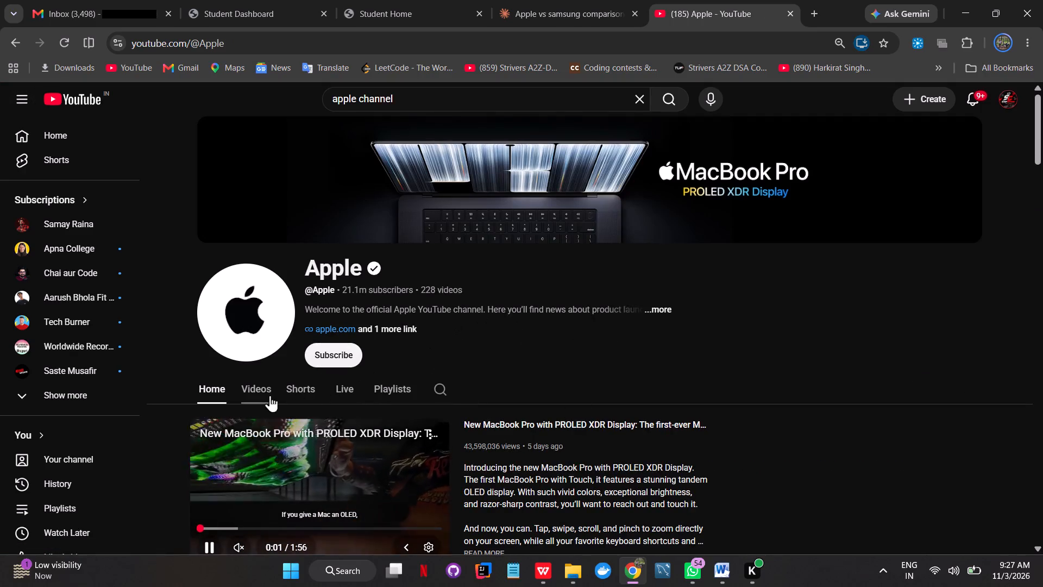
Examine Apple's YouTube channel description and home page, checking them against the Figure 4 caption and Claude's screenshot guidance.
click(673, 300)
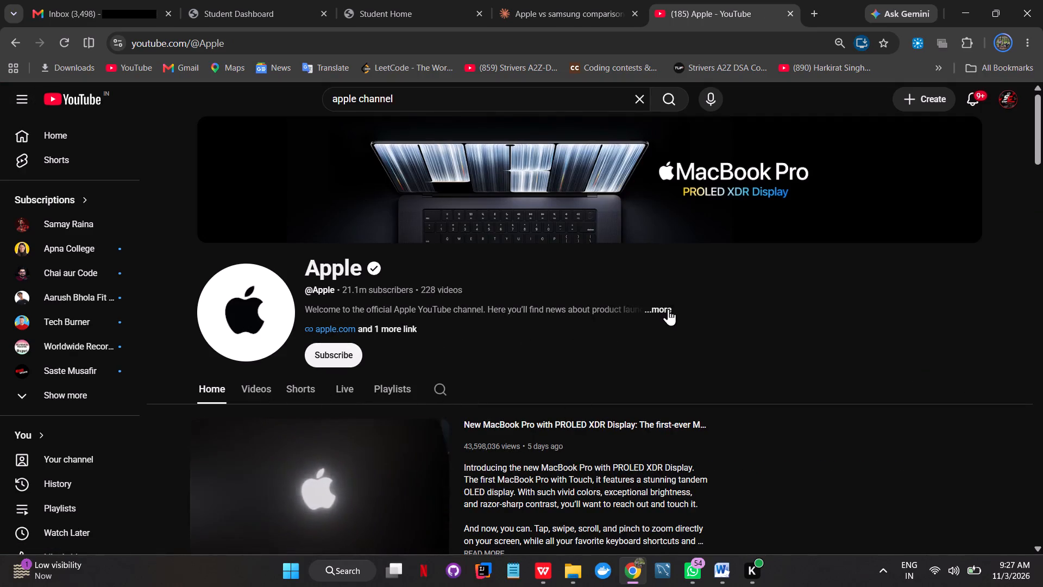
click(668, 309)
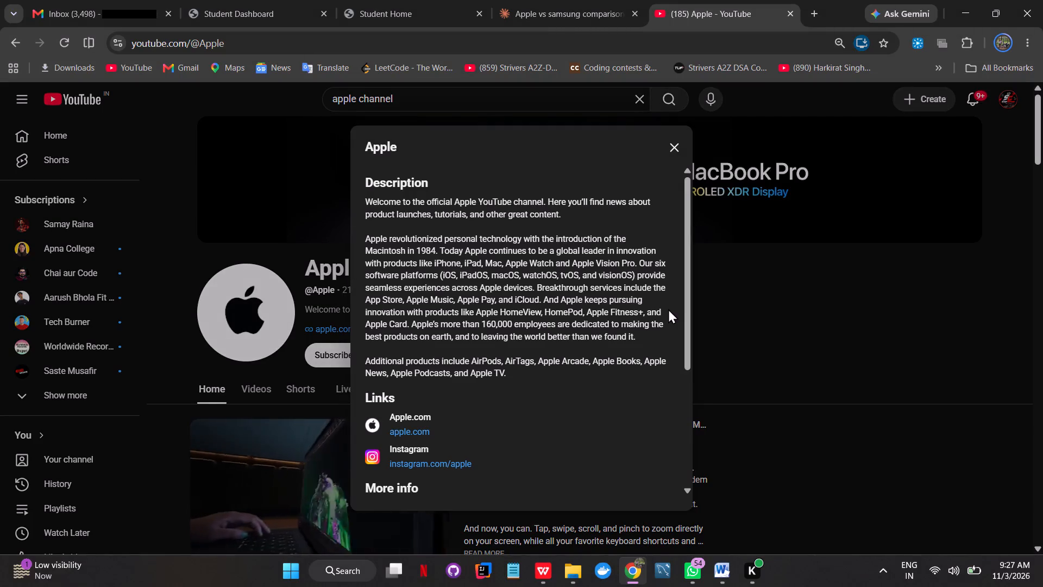
scroll(506, 327, down, 4)
scroll(506, 327, up, 6)
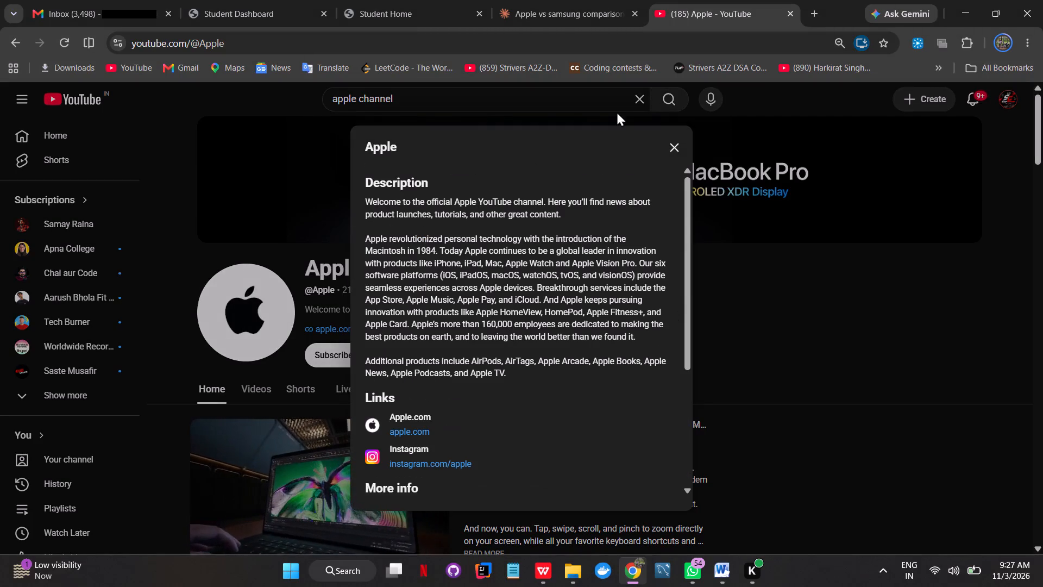
click(670, 149)
scroll(546, 404, down, 1)
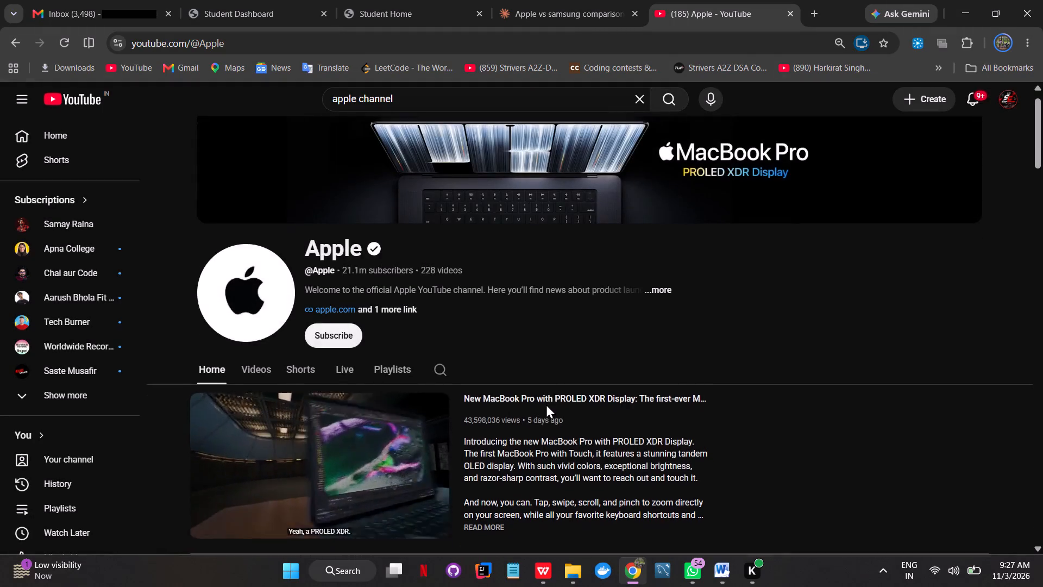
scroll(546, 404, down, 2)
scroll(546, 404, up, 1)
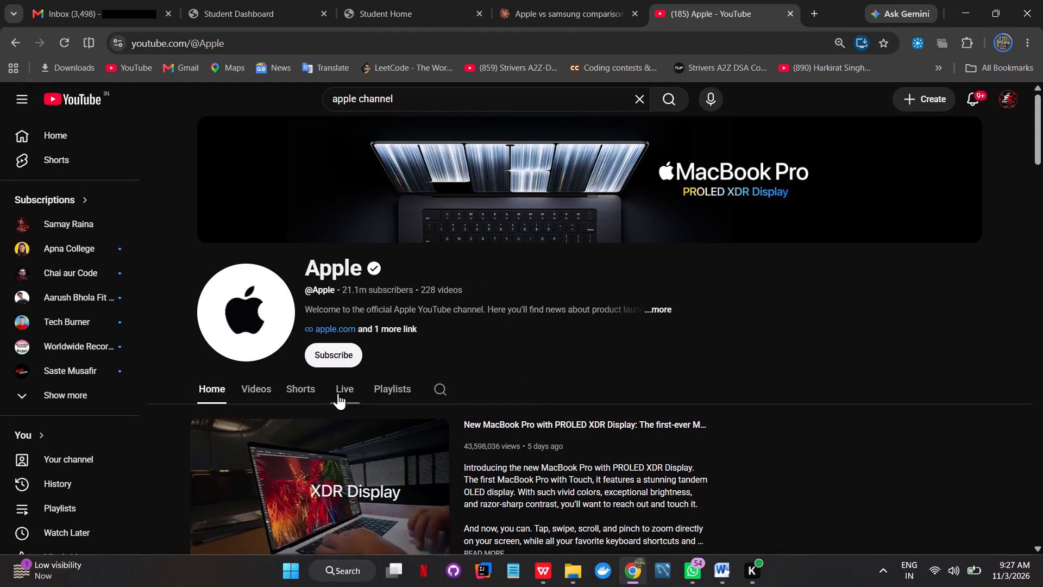
key(alt+Tab)
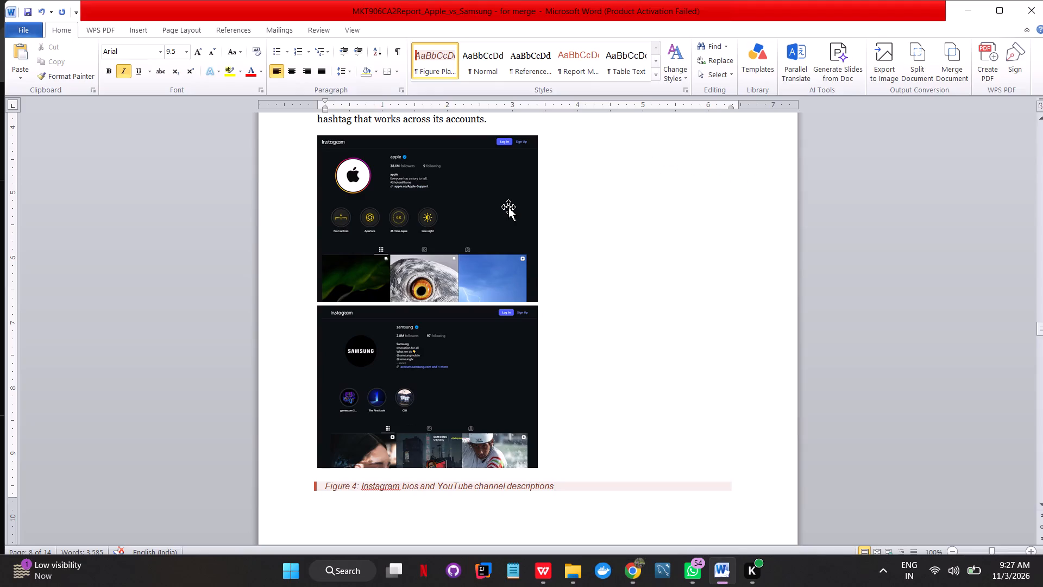
key(alt+Tab)
click(494, 0)
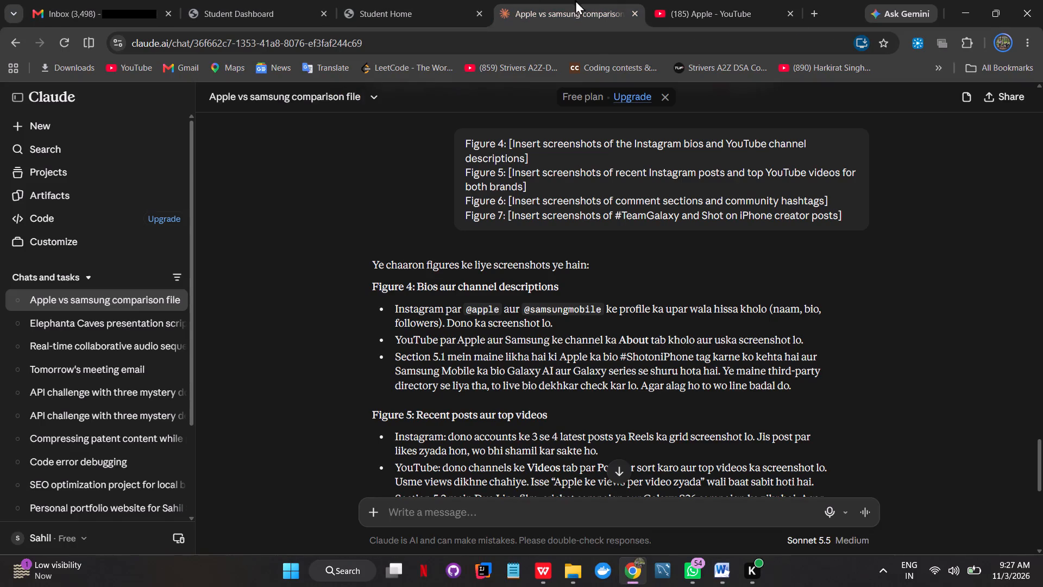
click(720, 0)
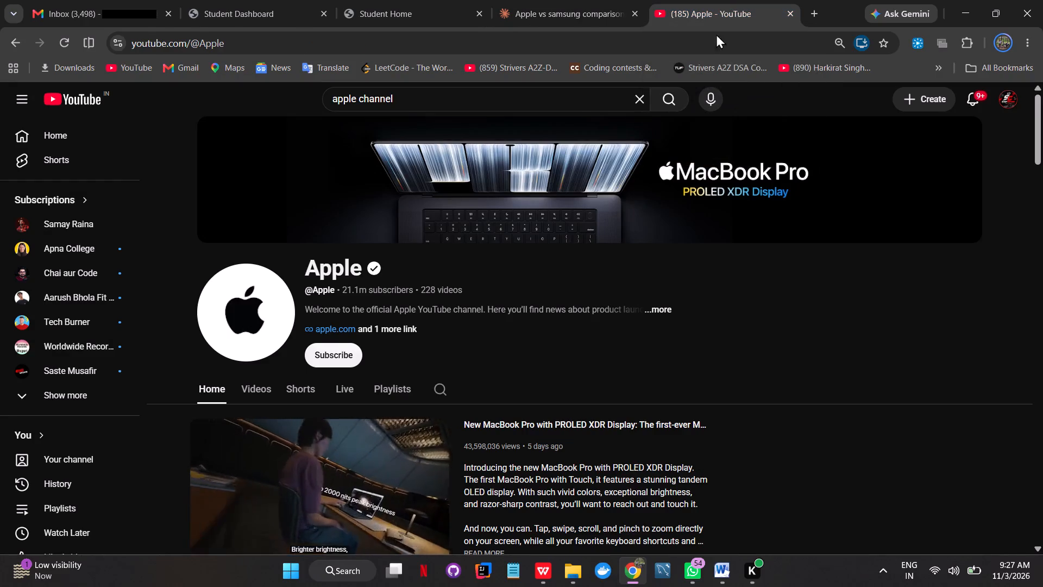
scroll(719, 293, down, 4)
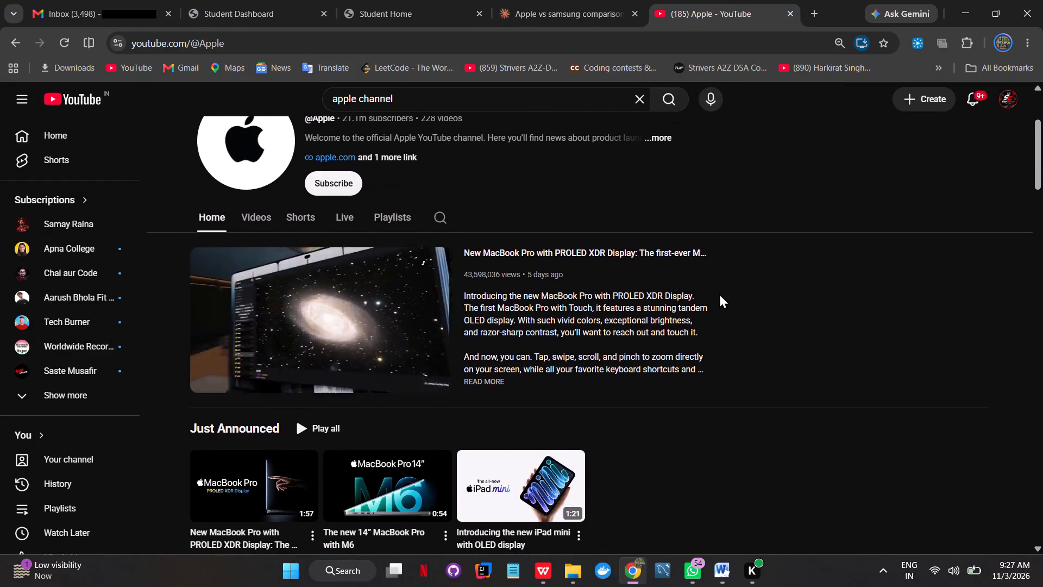
scroll(719, 293, down, 7)
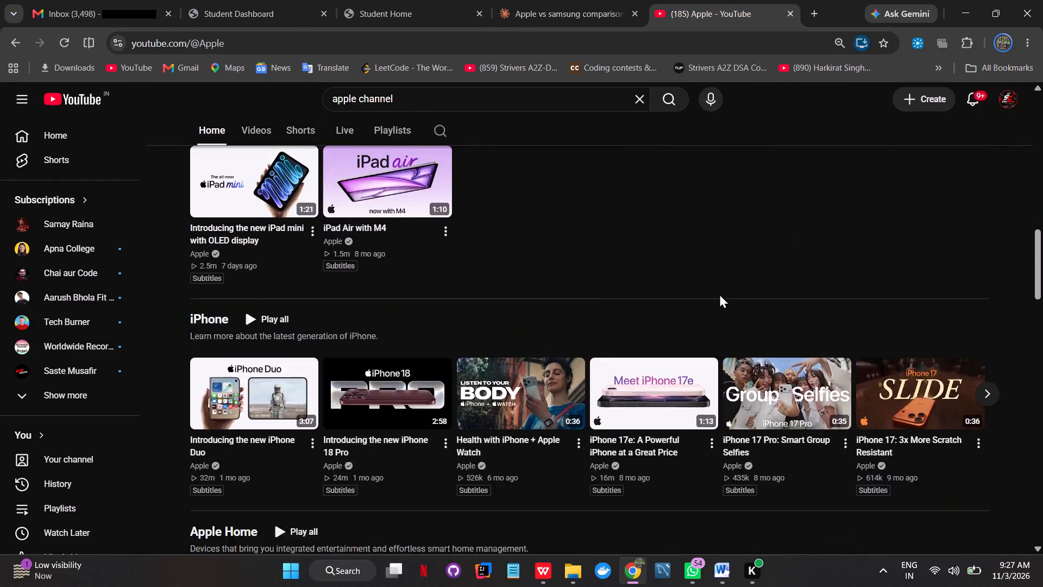
scroll(719, 293, down, 5)
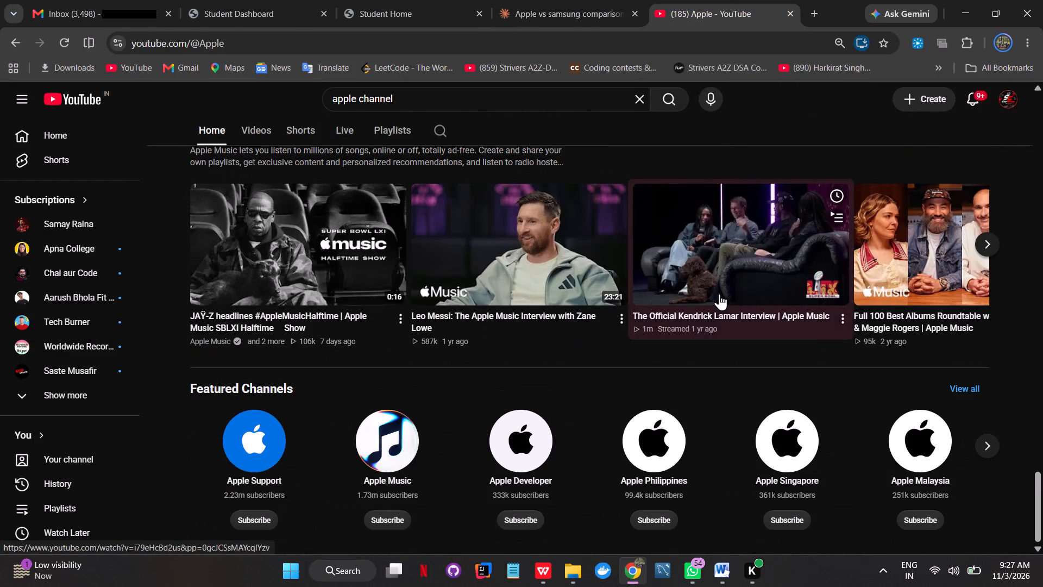
scroll(719, 293, up, 17)
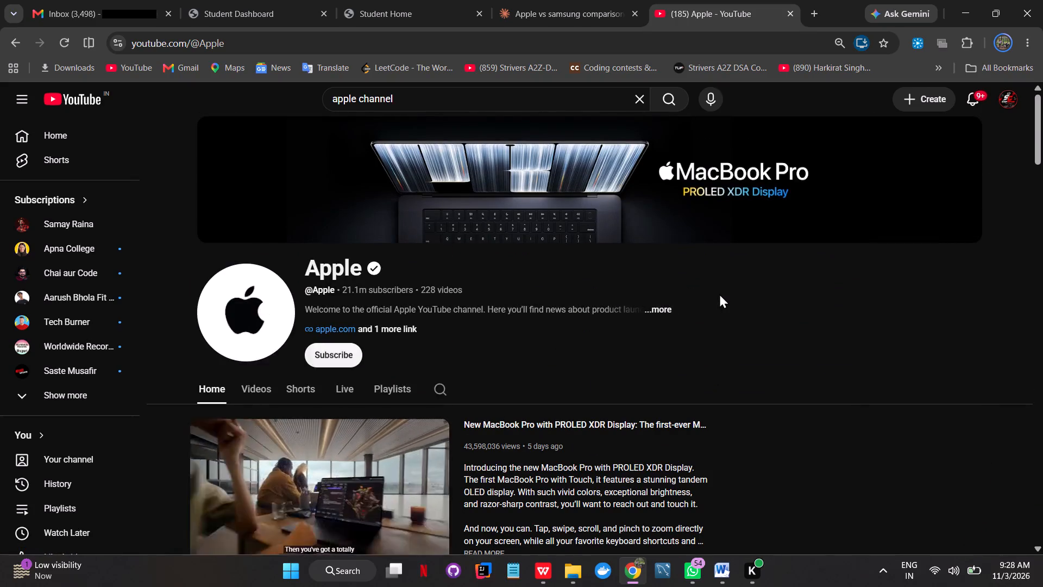
Open the Apple channel's full description and capture a screenshot of it with the surrounding channel page.
click(403, 334)
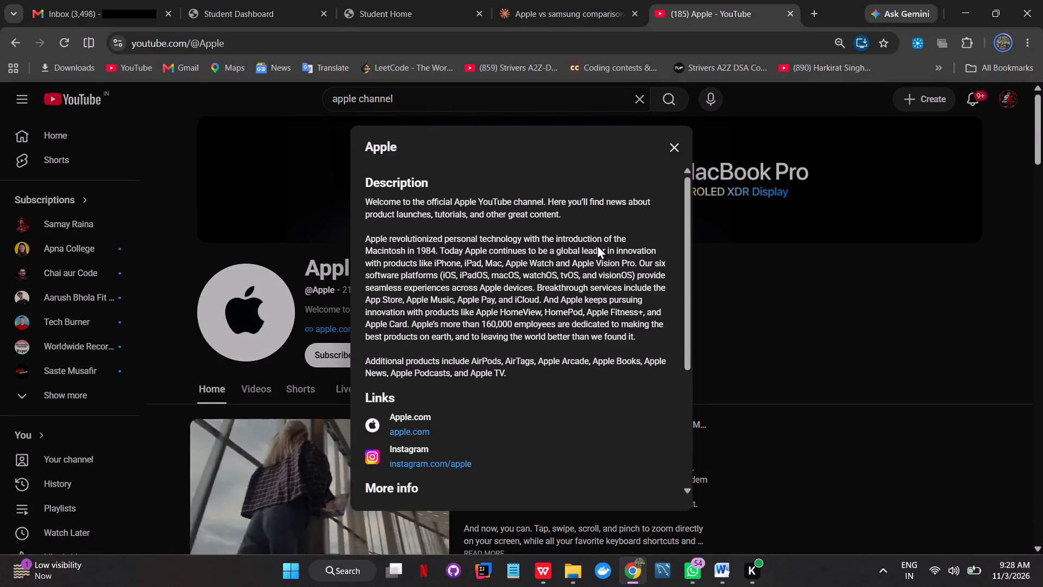
key(Print)
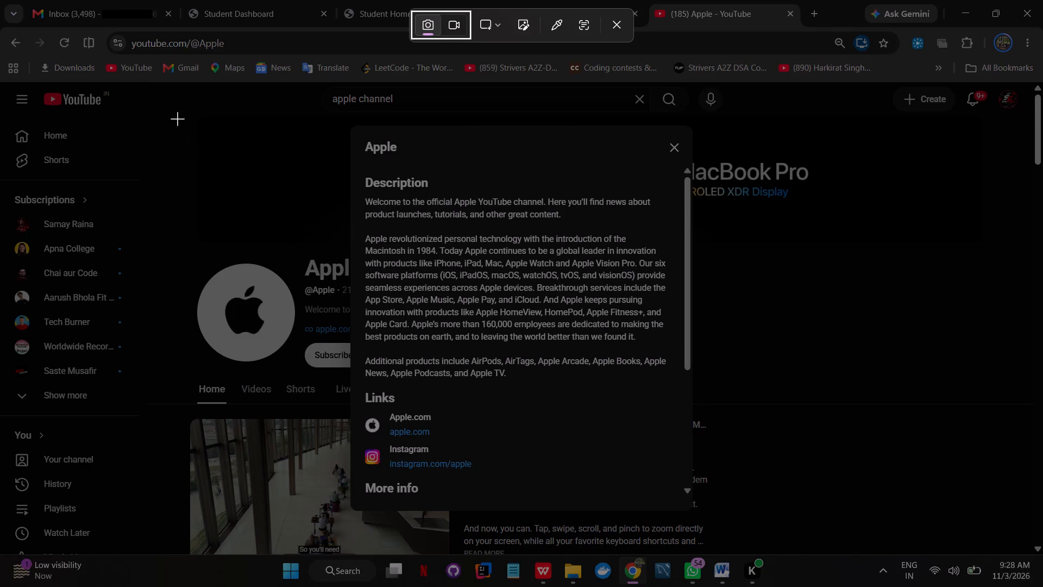
drag(173, 121, 812, 479)
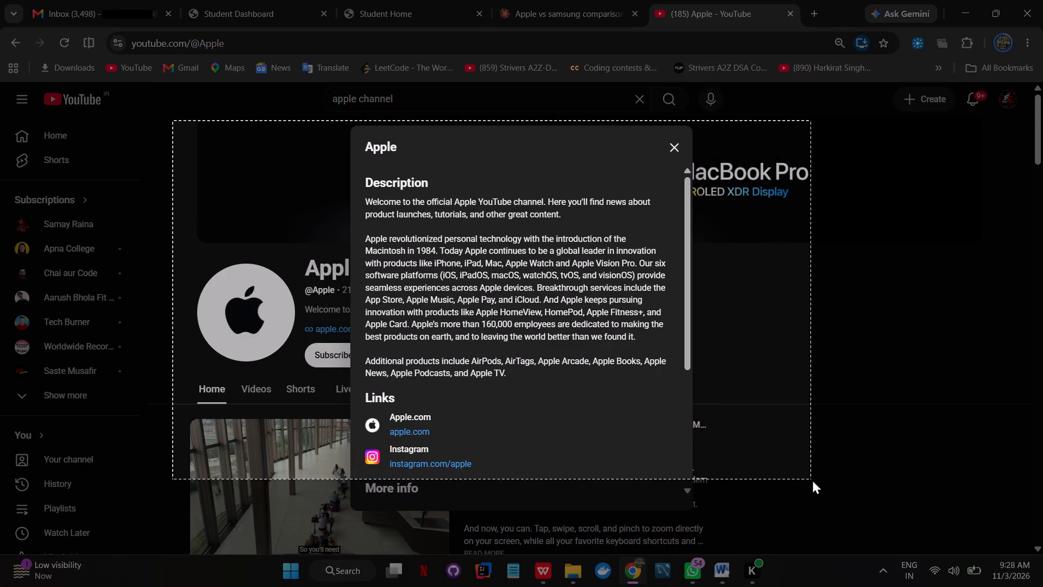
drag(812, 479, 879, 530)
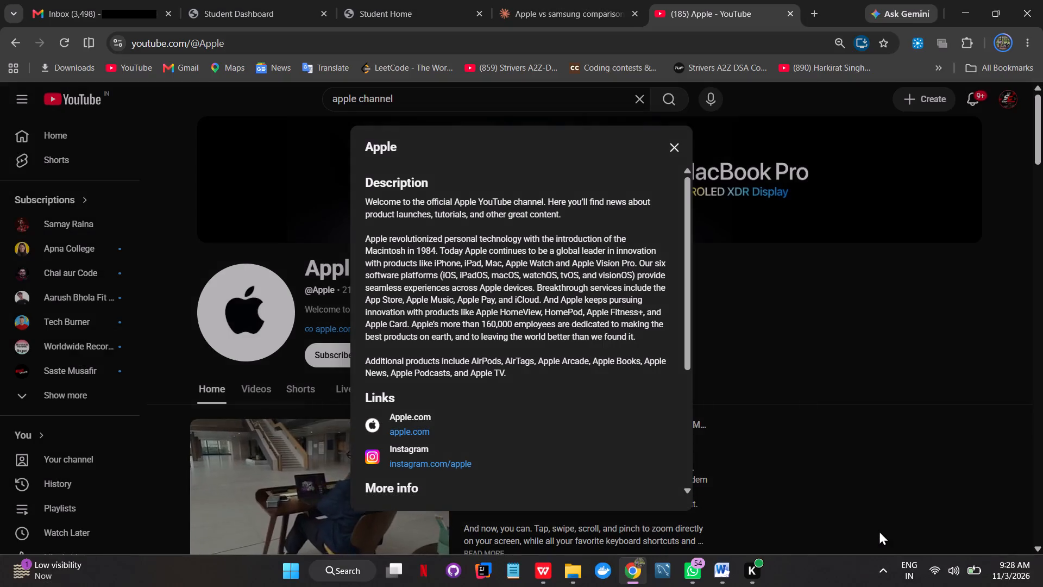
Insert the Apple YouTube capture on a new line below the Samsung Instagram screenshot in Word and shrink it to about half size.
key(alt+Tab)
click(581, 461)
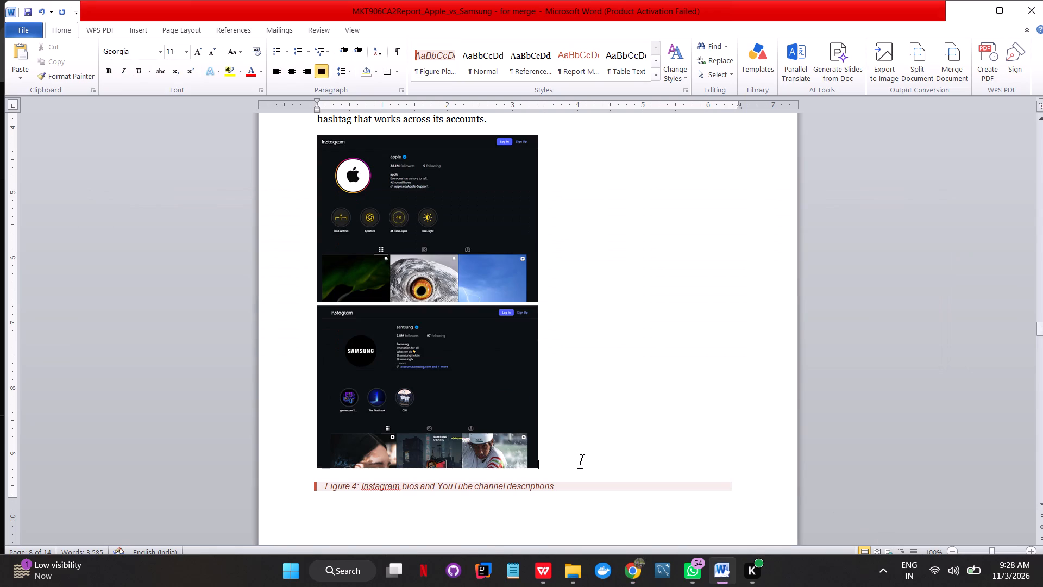
key(Return)
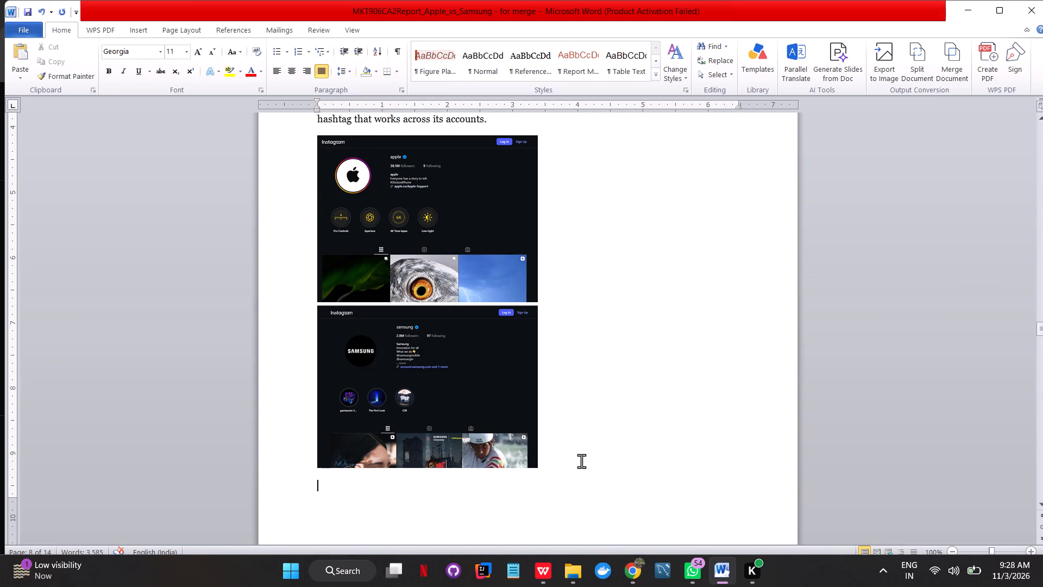
key(ctrl+v)
click(581, 461)
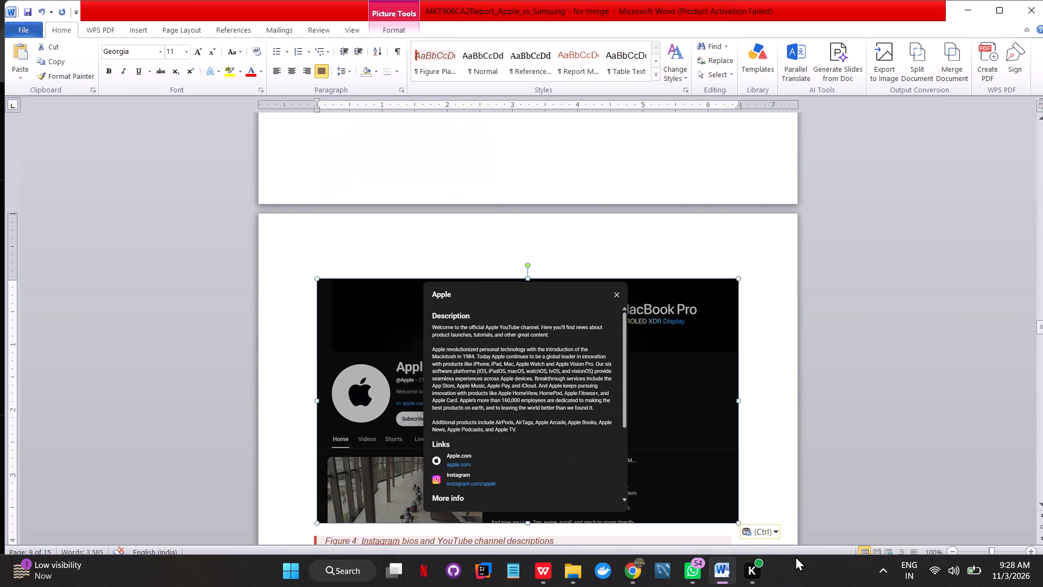
drag(738, 523, 566, 455)
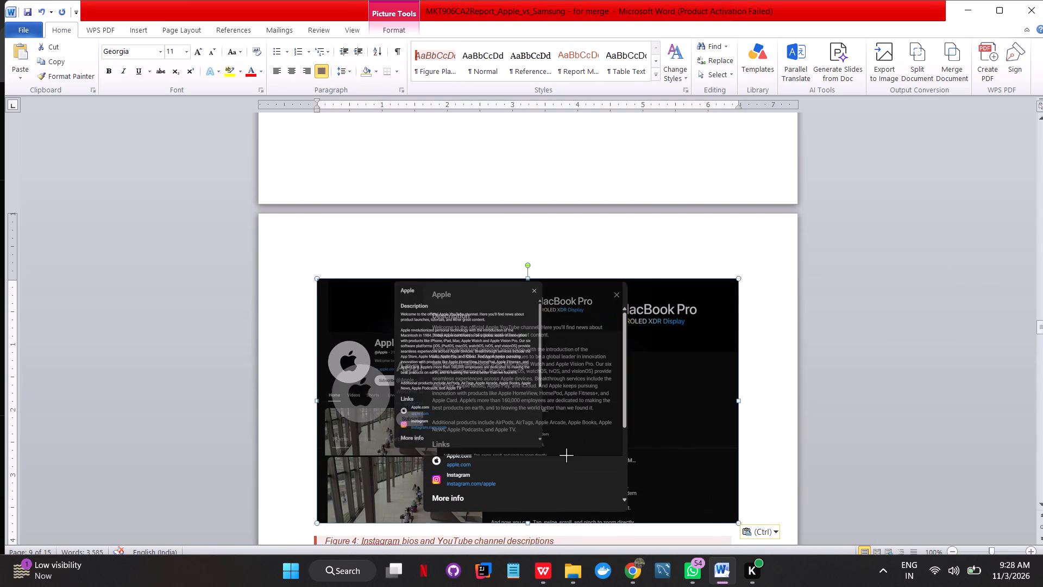
drag(566, 455, 503, 404)
key(alt+Tab)
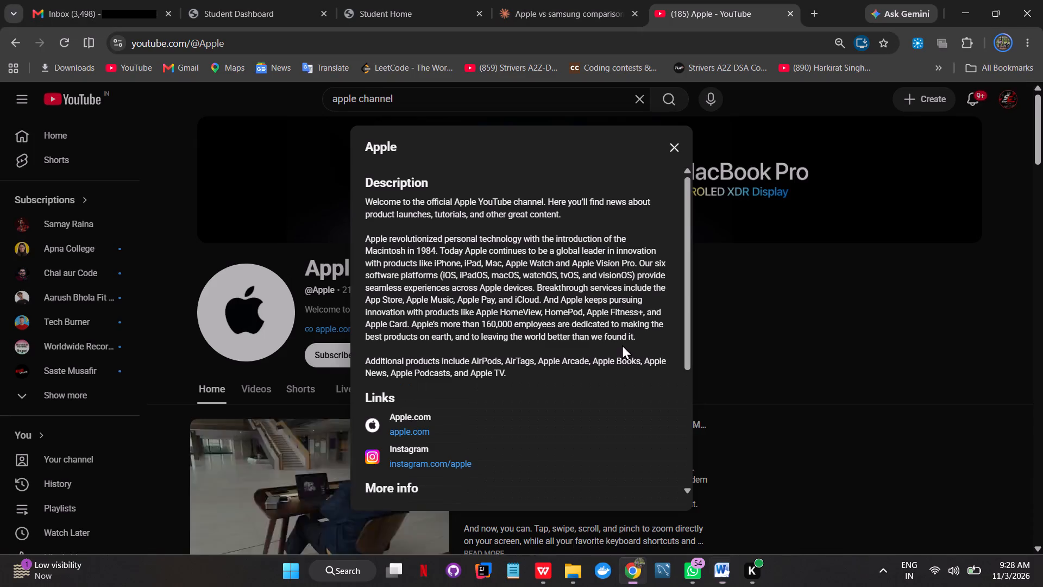
click(473, 101)
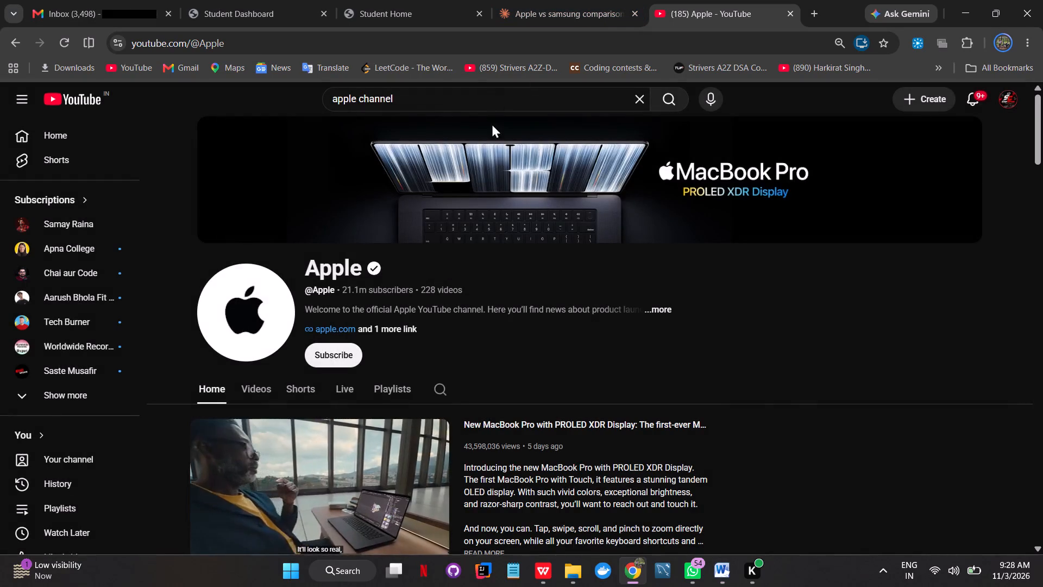
ctrl+click(454, 100)
key(ctrl+a)
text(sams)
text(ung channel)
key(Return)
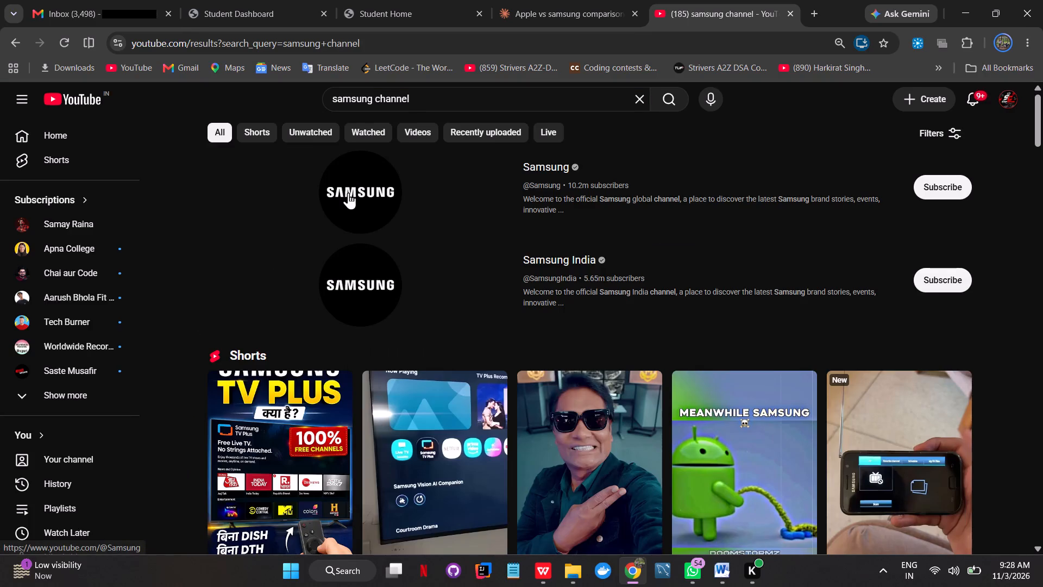
Open Samsung's official global YouTube channel, expand its full description and capture a screenshot of it over the channel page.
click(348, 192)
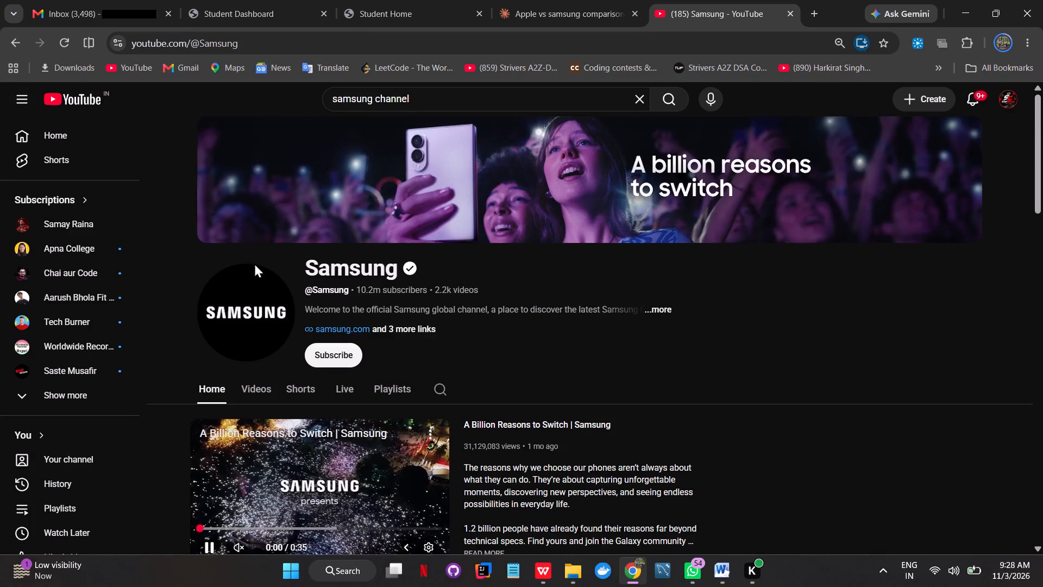
click(658, 315)
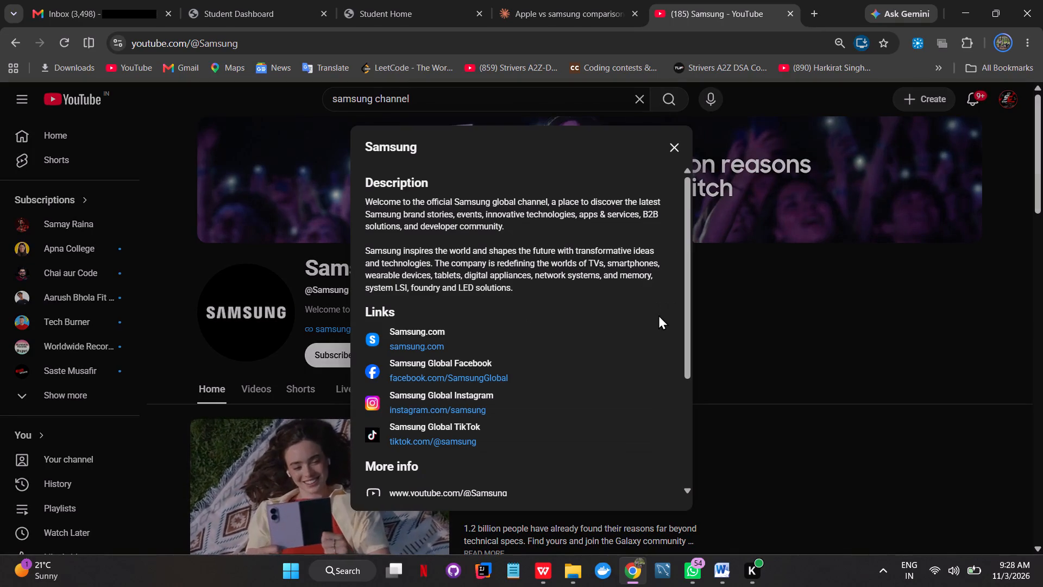
key(Print)
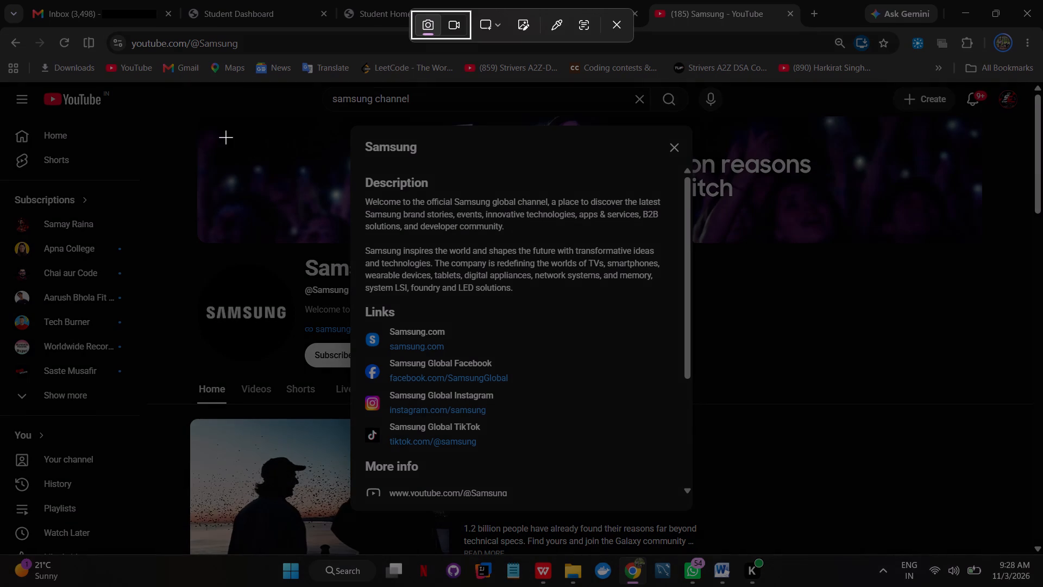
drag(185, 115, 749, 472)
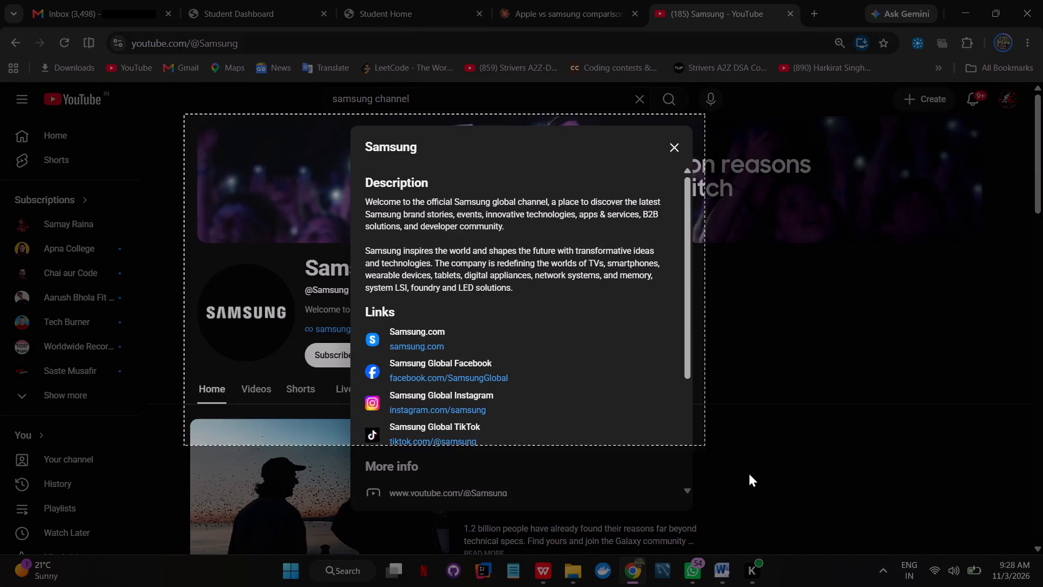
drag(749, 472, 891, 550)
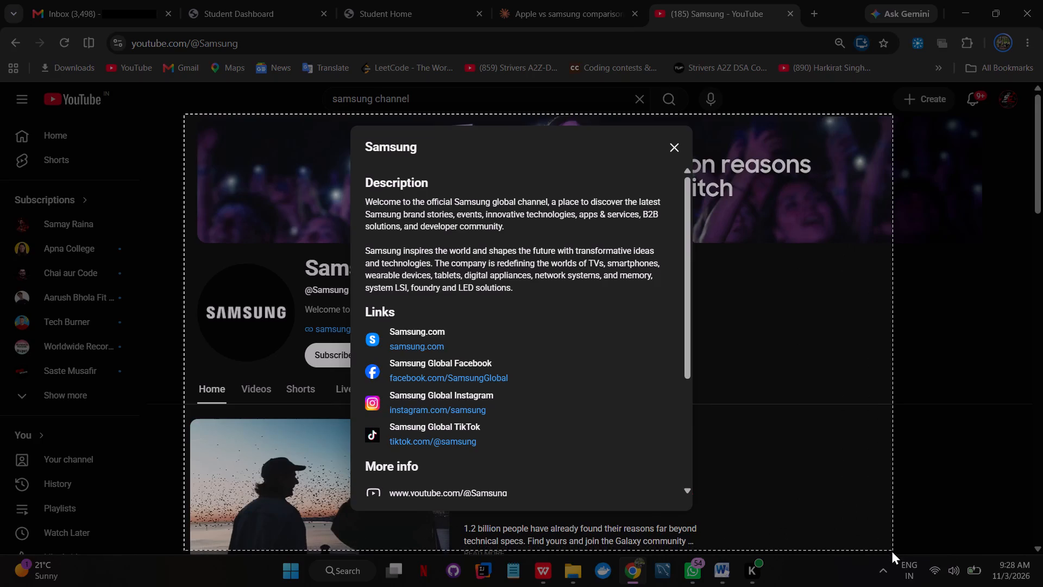
drag(891, 550, 889, 551)
key(alt+Tab)
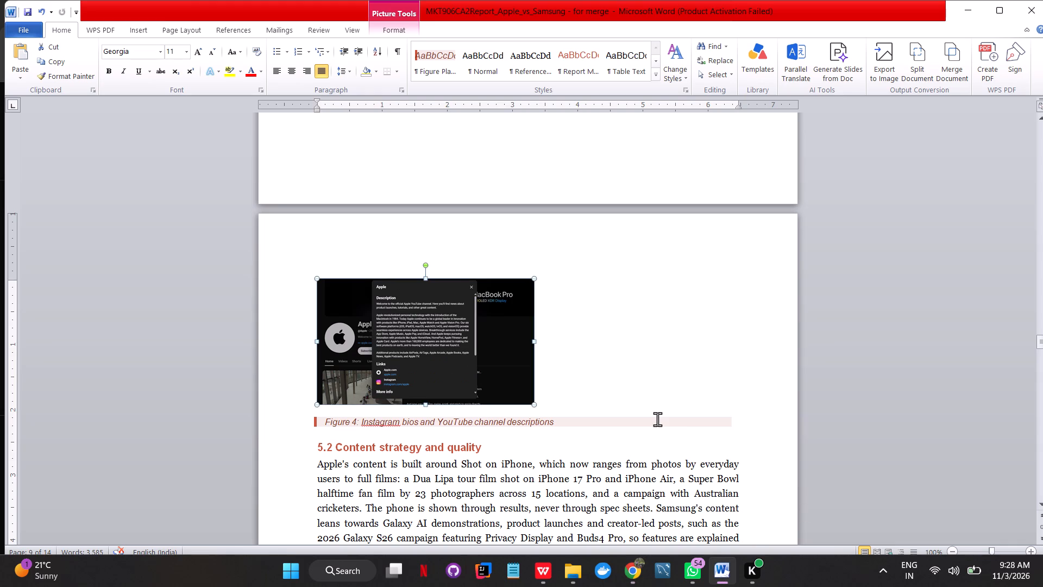
Paste the Samsung YouTube description screenshot below the Apple one above the Figure 4 caption and shrink it to about 3.7 inches wide.
click(579, 394)
key(Return)
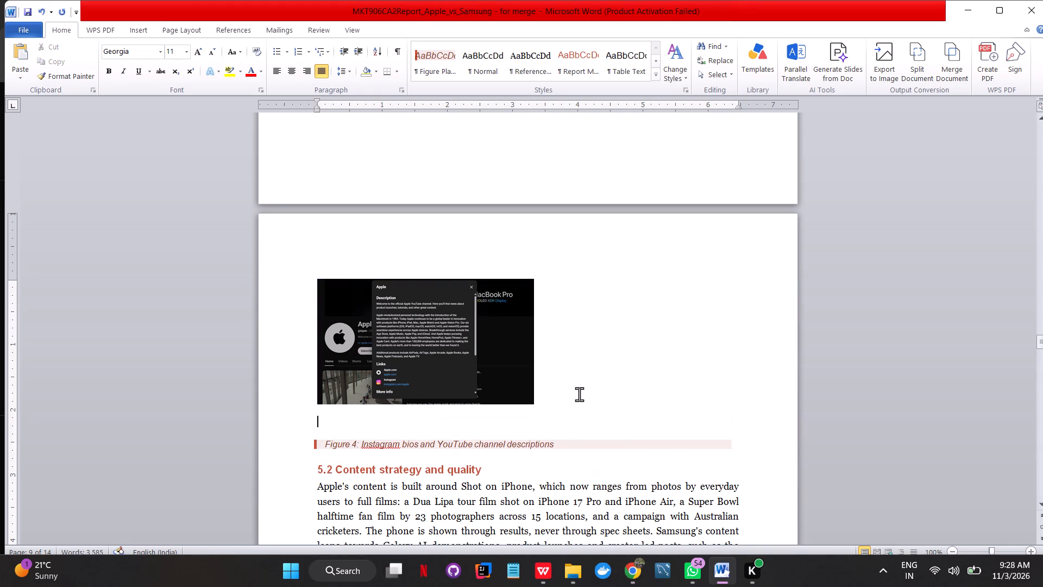
key(ctrl+v)
click(733, 515)
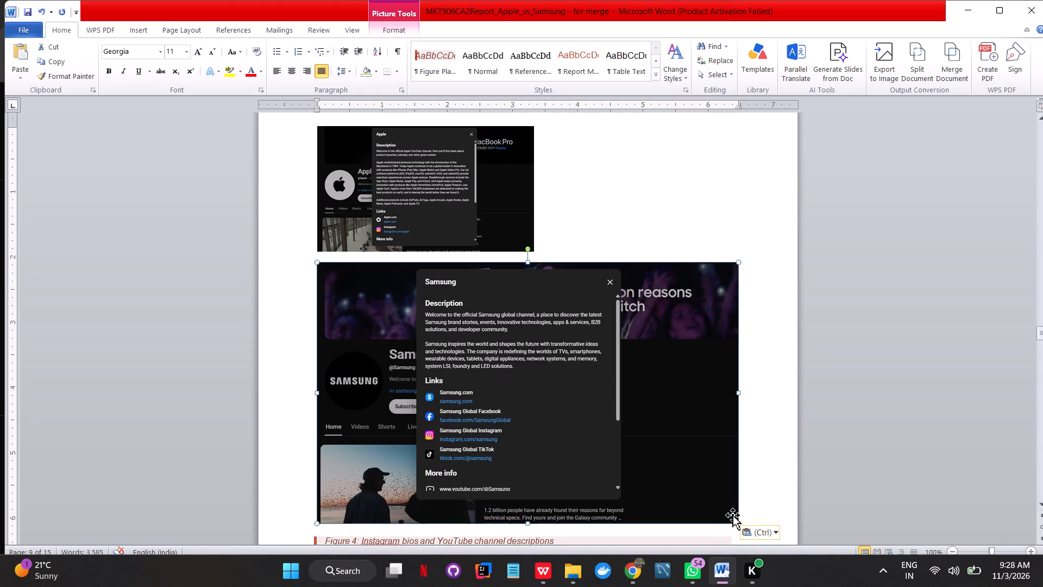
drag(739, 522, 550, 438)
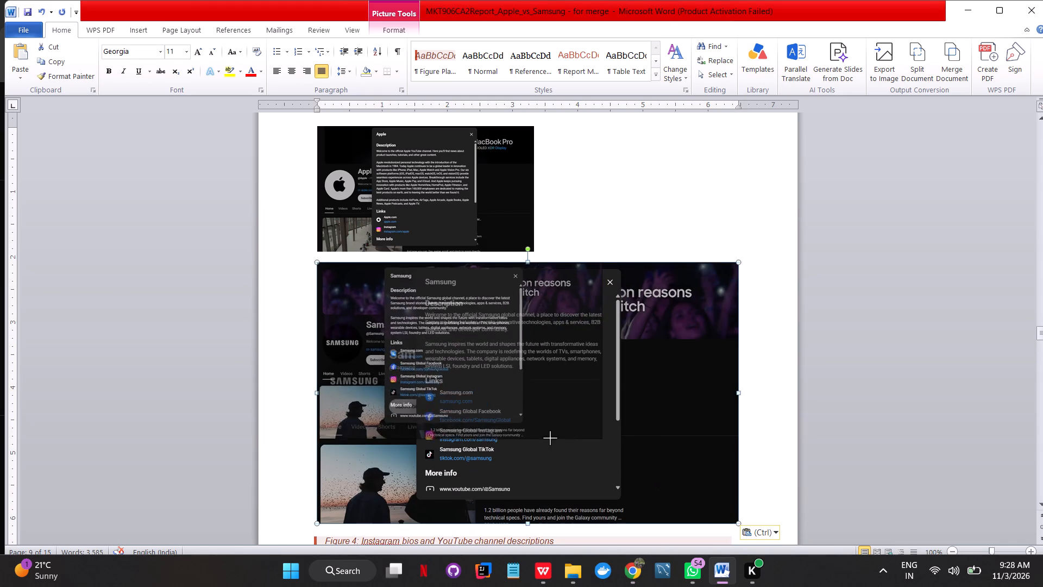
drag(550, 438, 468, 412)
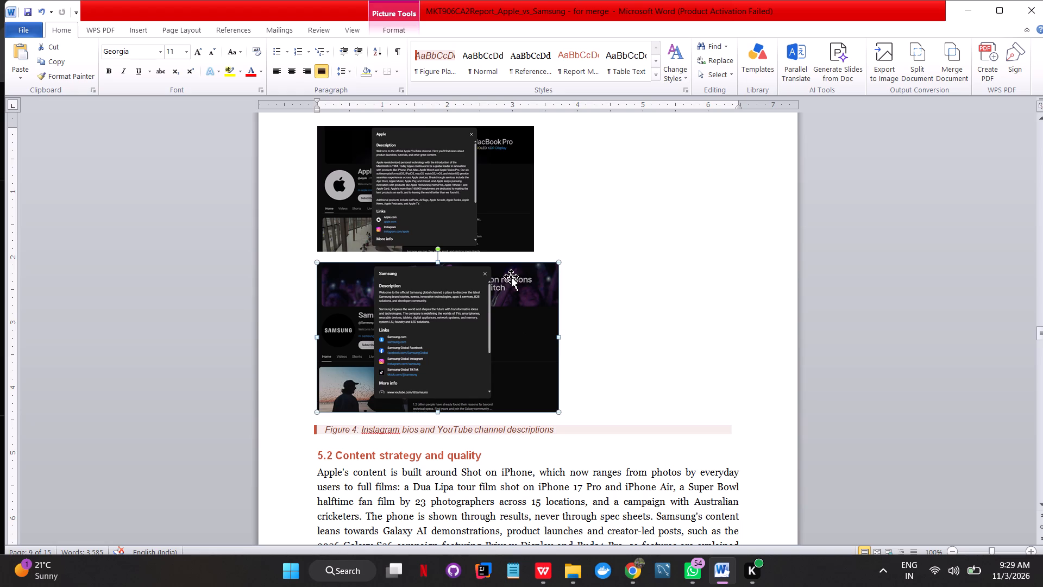
Enlarge the Apple YouTube description screenshot to about 3.6 inches wide, close to the width of the Samsung screenshot.
click(481, 221)
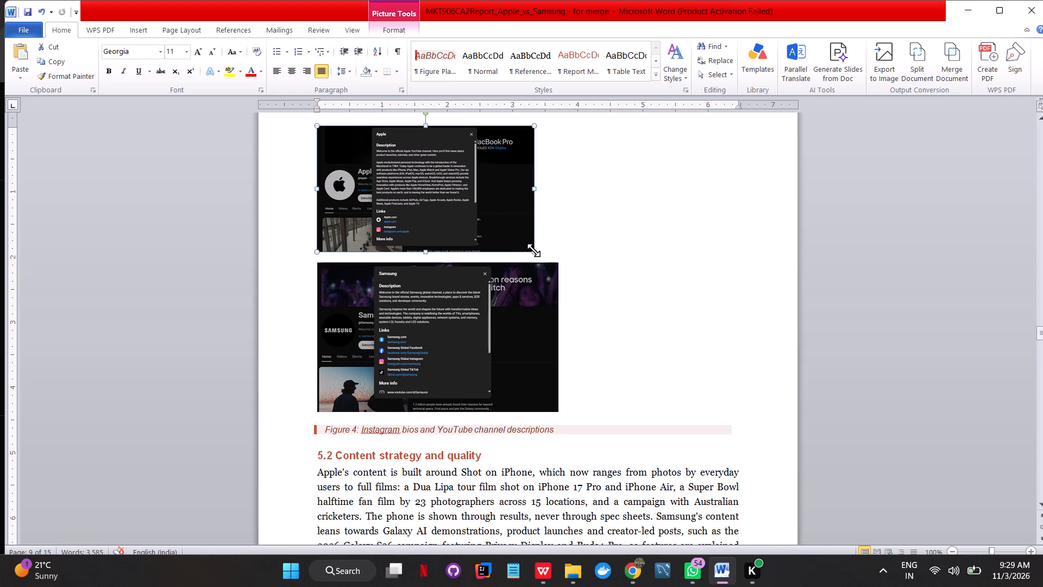
drag(533, 250, 556, 253)
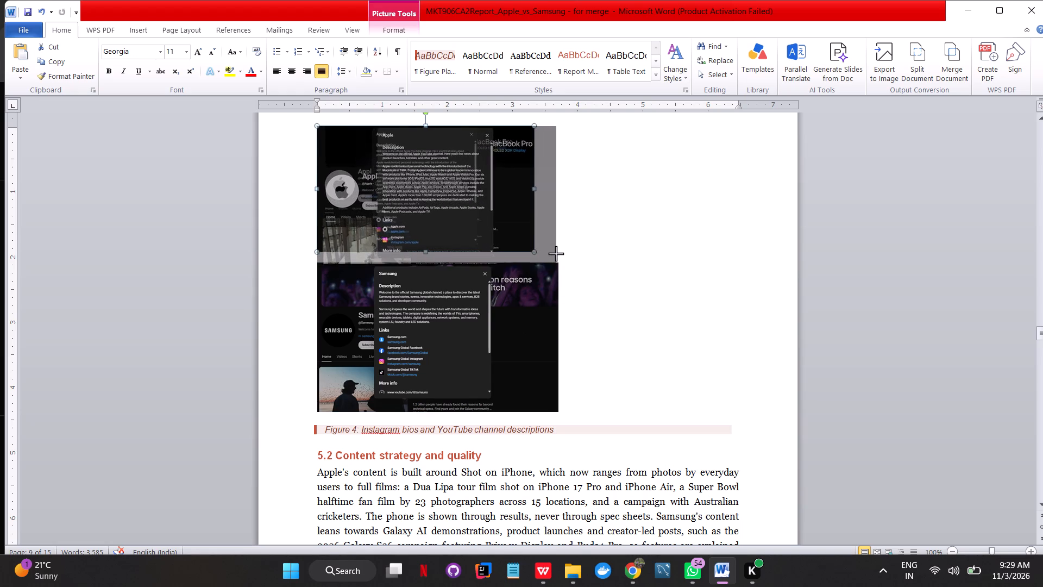
drag(556, 253, 557, 254)
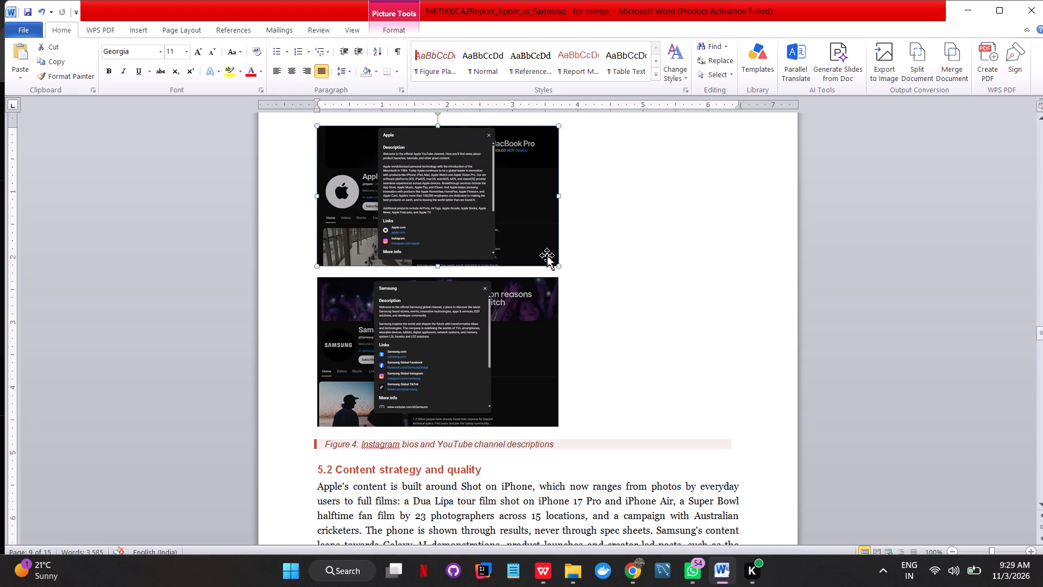
drag(559, 265, 554, 262)
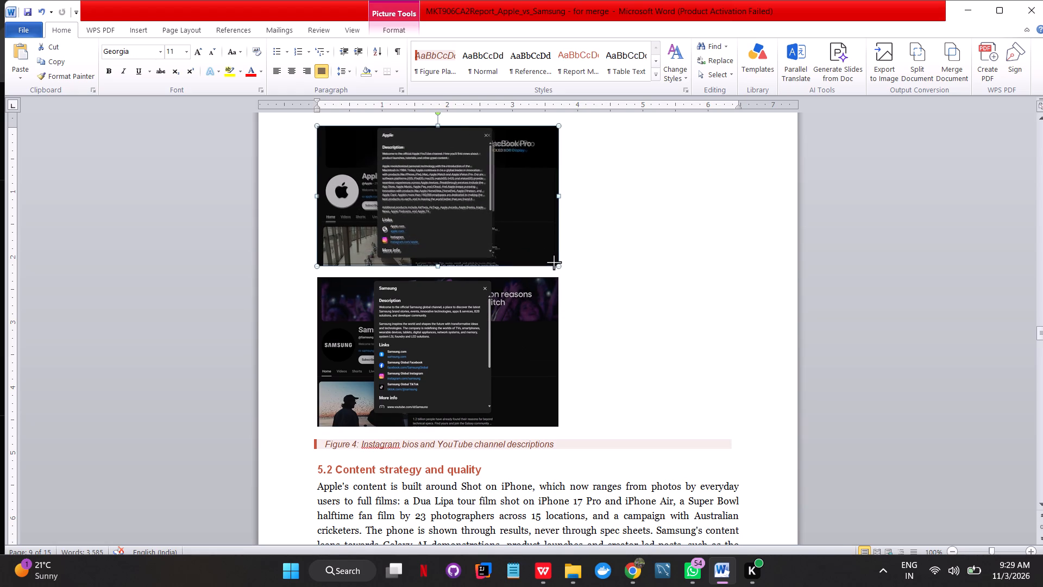
drag(554, 262, 553, 260)
click(606, 285)
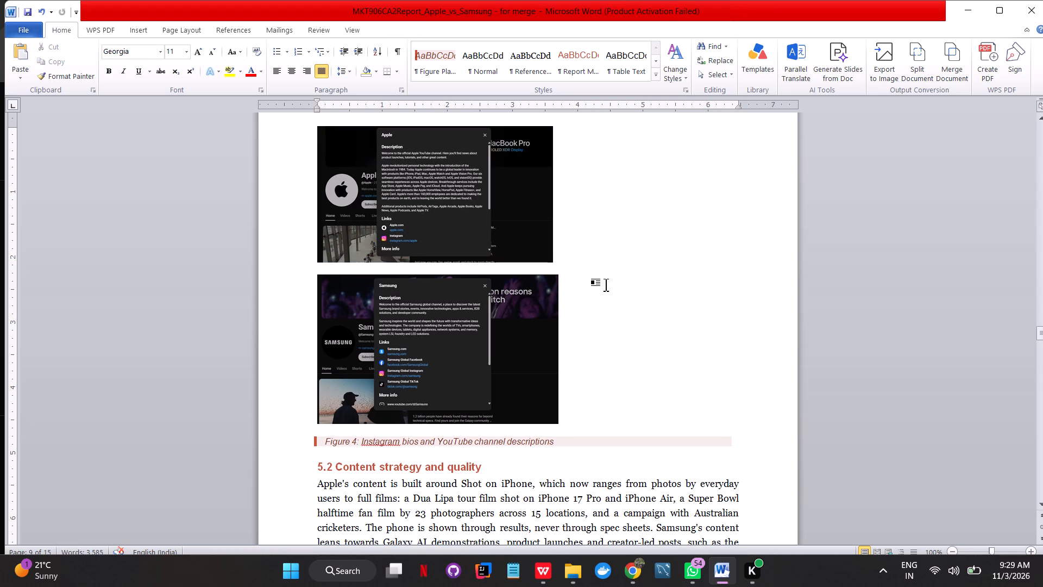
Look through section 5.2 and back up past the Figure 4 screenshots to the 5.1 Profile optimisation heading.
key(Down)
key(Down)
key(Down)
key(Down)
key(Down)
key(Down)
key(Down)
key(Down)
key(Down)
key(Down)
key(Down)
key(Down)
key(Down)
key(Down)
key(Down)
key(Down)
key(Up)
key(Up)
key(Up)
key(Up)
key(Up)
key(Up)
key(Up)
key(Up)
key(Up)
key(Up)
key(Up)
key(Up)
key(Up)
key(Up)
key(Up)
key(Up)
key(Up)
key(Up)
key(Up)
key(Up)
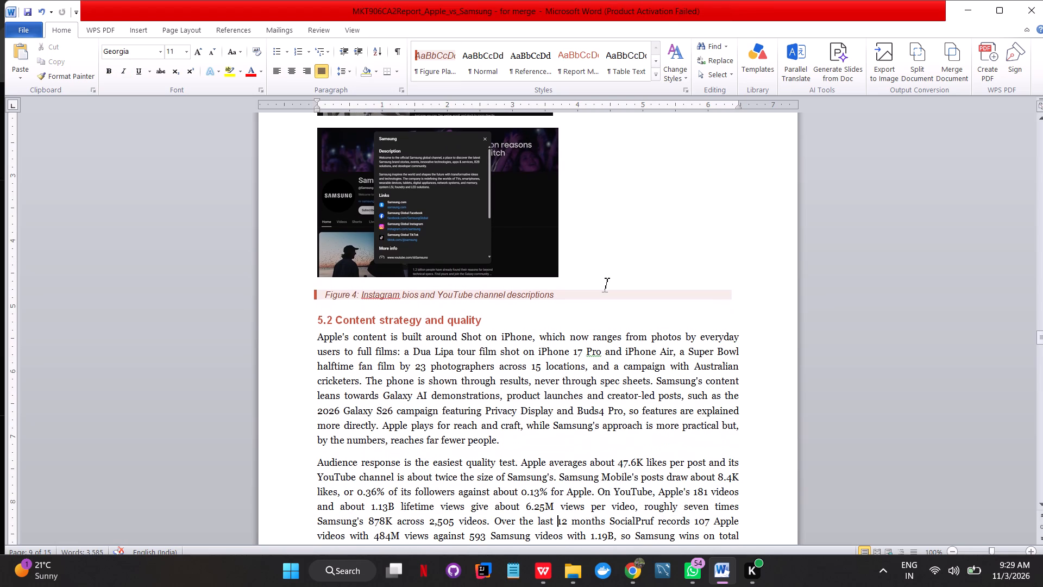
key(Up)
key(Up)
key(Up)
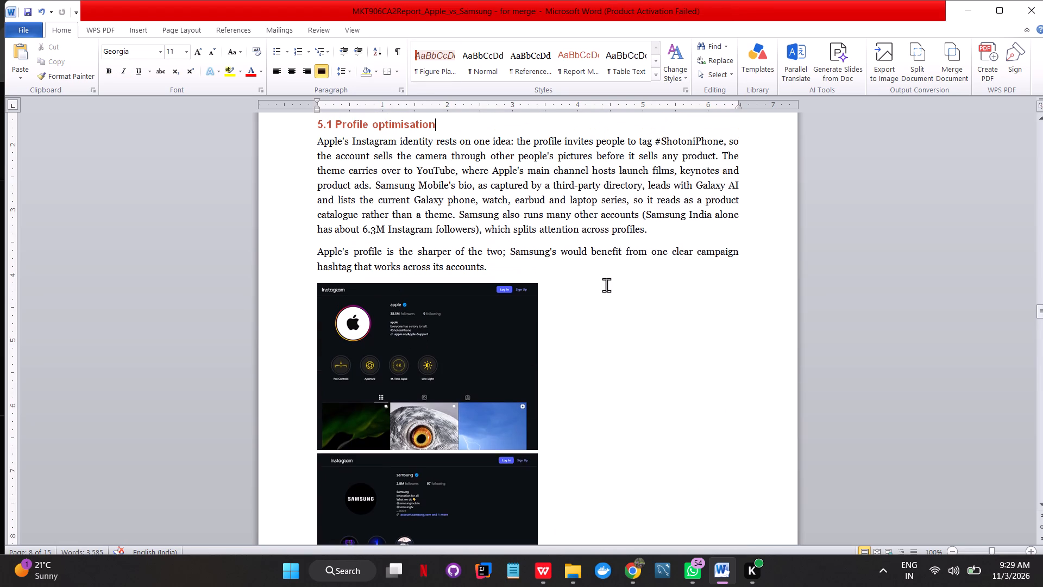
key(Up)
Look down the report from section 5.1 past the Figure 4 screenshots to the Figure 5 placeholder and section 5.3.
key(Down)
key(Down)
key(Down)
key(Down)
key(Down)
key(Down)
key(Down)
key(Down)
key(Down)
key(Down)
key(Down)
key(Down)
key(Down)
key(Down)
key(Down)
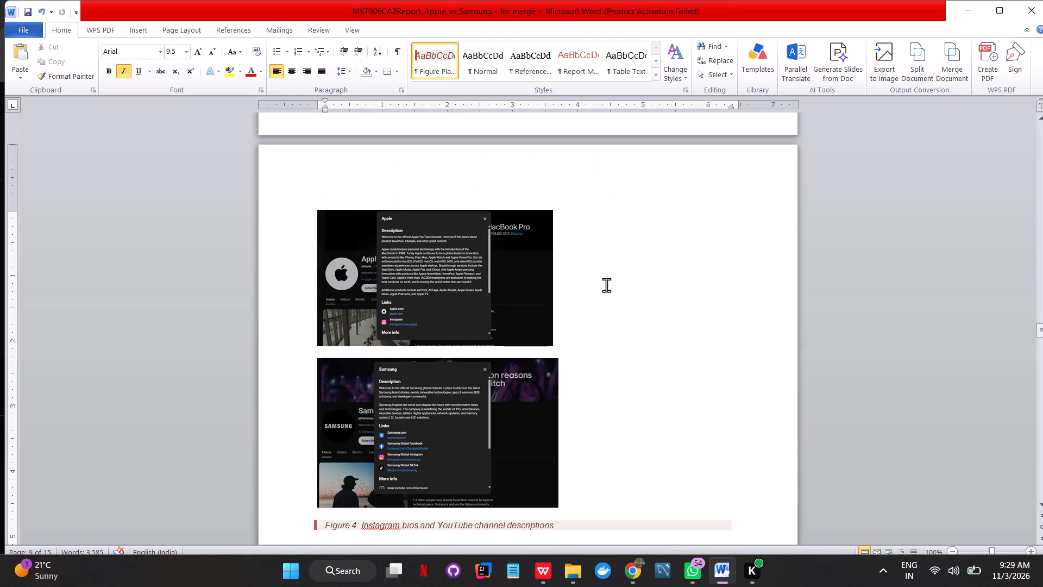
key(Down)
key(Down)
key(Down)
key(Down)
key(Down)
key(Down)
key(Down)
key(Down)
key(Down)
key(Down)
key(Down)
key(Down)
key(Down)
key(Down)
key(Down)
key(Down)
key(Down)
key(Down)
key(Down)
key(Down)
key(Down)
key(Down)
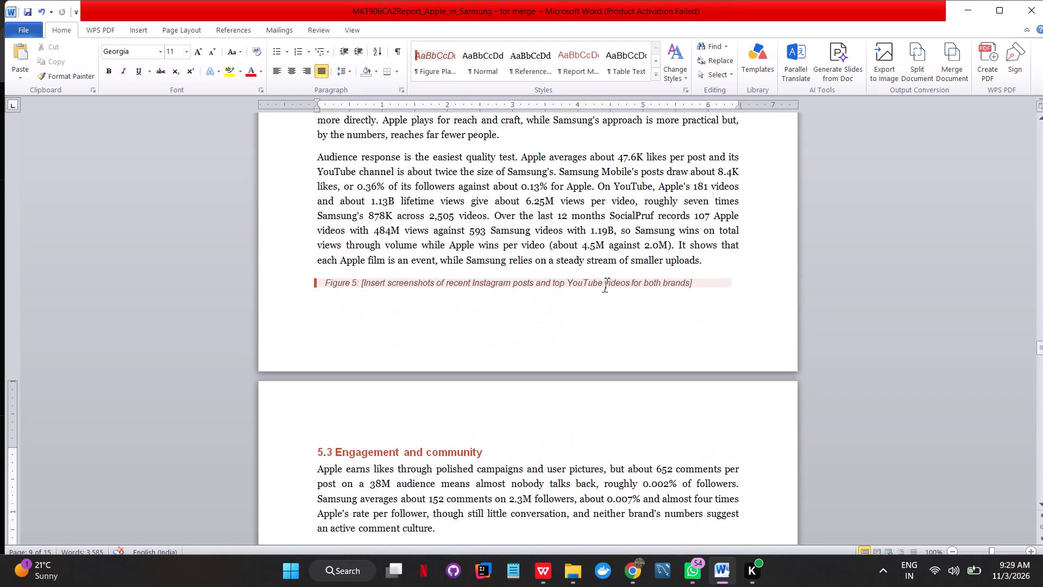
Reread section 5.2 on content strategy and quality, down to the Figure 5 placeholder for recent posts and top videos.
key(Up)
key(Up)
key(Up)
key(Up)
key(Up)
key(Up)
key(Up)
key(Up)
key(Up)
key(Up)
key(Up)
key(Up)
key(Up)
key(Up)
key(Up)
key(Up)
key(Up)
key(Up)
key(Up)
key(Up)
key(Up)
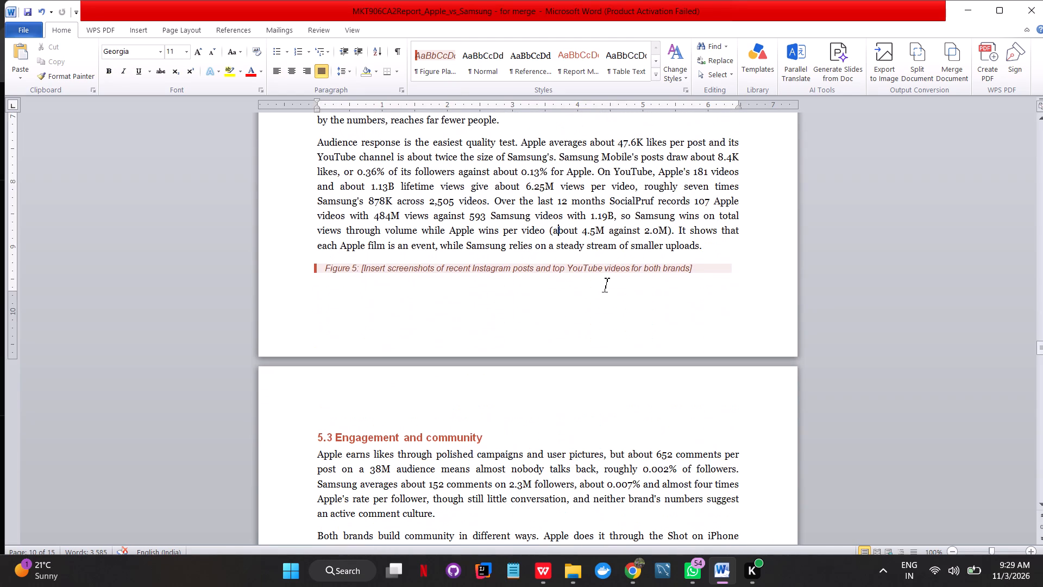
key(Down)
key(Down)
key(Down)
key(Down)
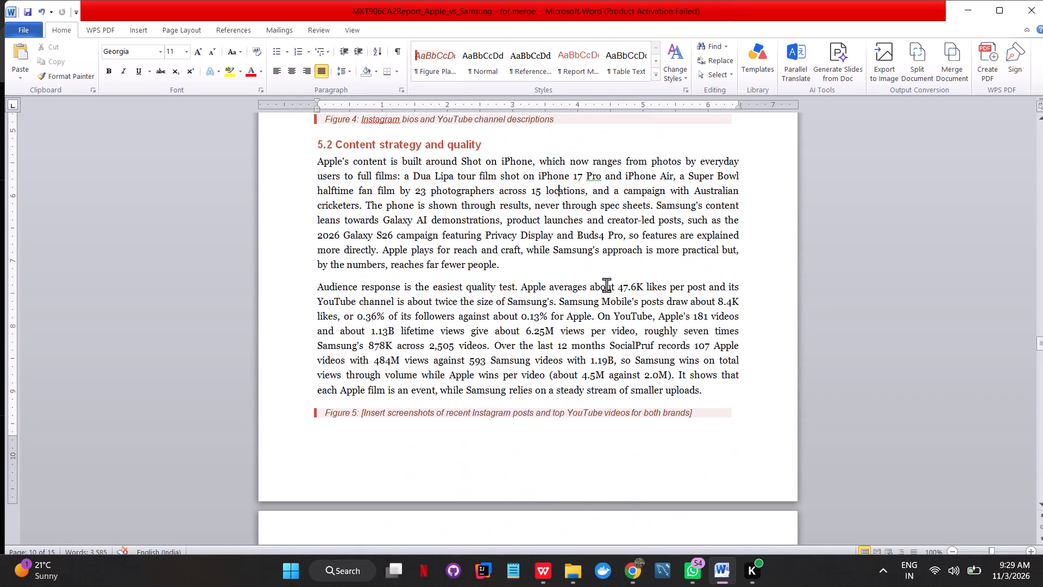
key(Down)
key(Down)
key(Down)
key(Down)
key(Down)
key(Down)
key(Down)
key(Down)
key(Down)
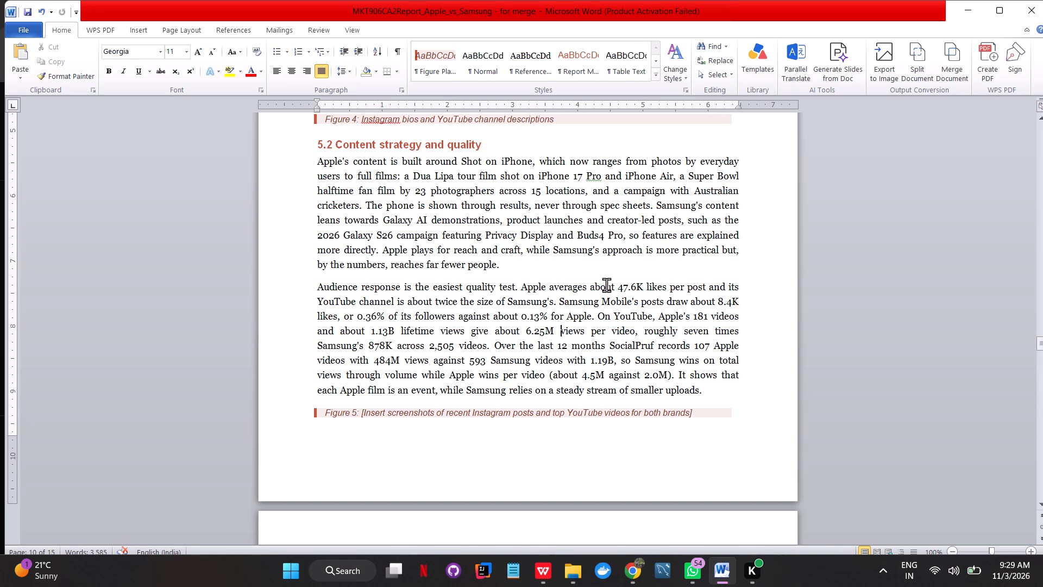
key(Down)
key(Down)
key(Down)
key(Down)
key(Down)
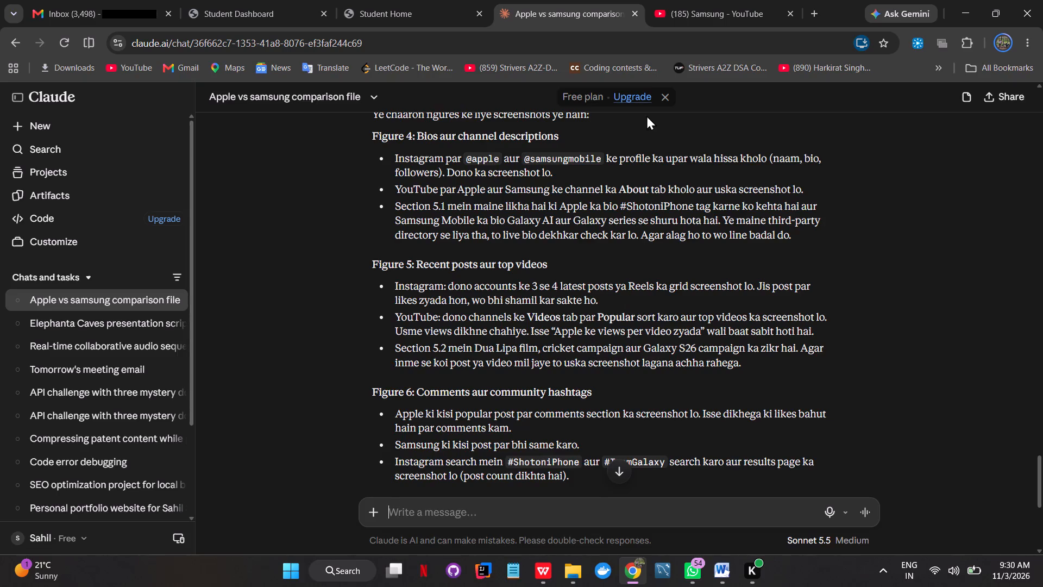
Open Samsung's official Instagram profile in the browser tab showing the Samsung YouTube channel.
click(698, 0)
click(521, 40)
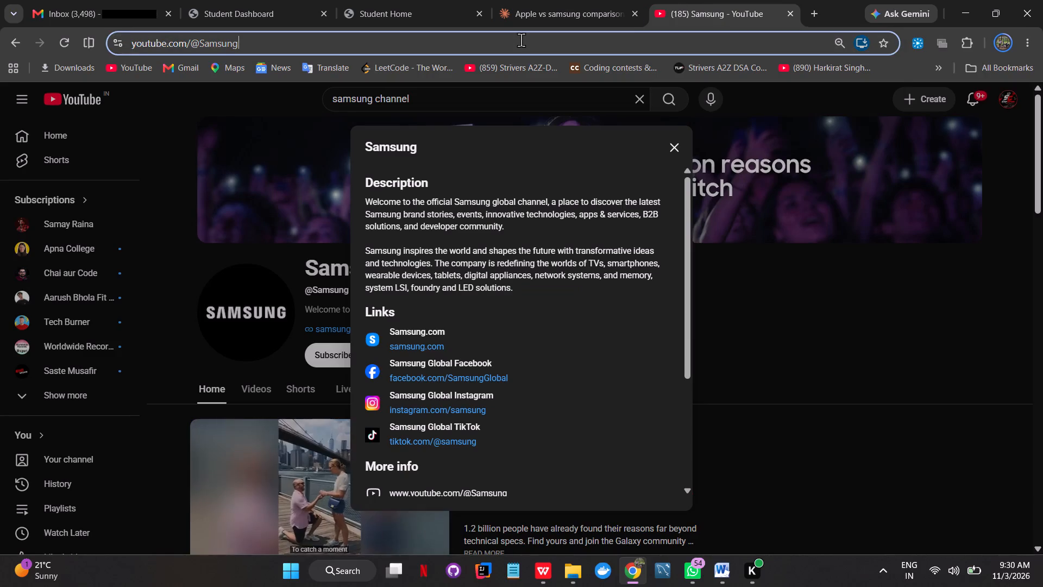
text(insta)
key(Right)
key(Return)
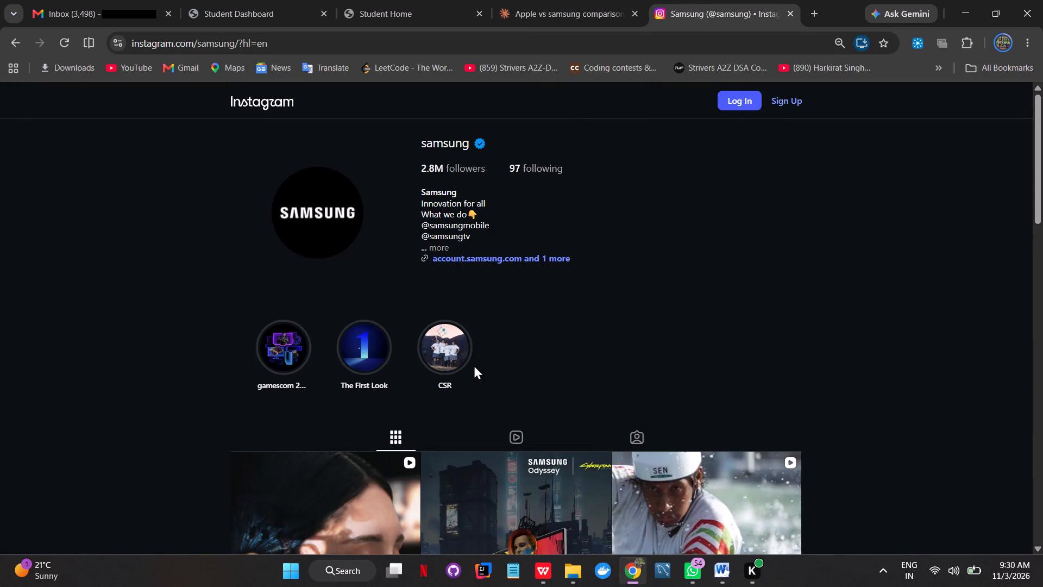
Capture a screenshot of the recent posts grid on Samsung's Instagram profile, including the Instagram header.
scroll(565, 395, down, 2)
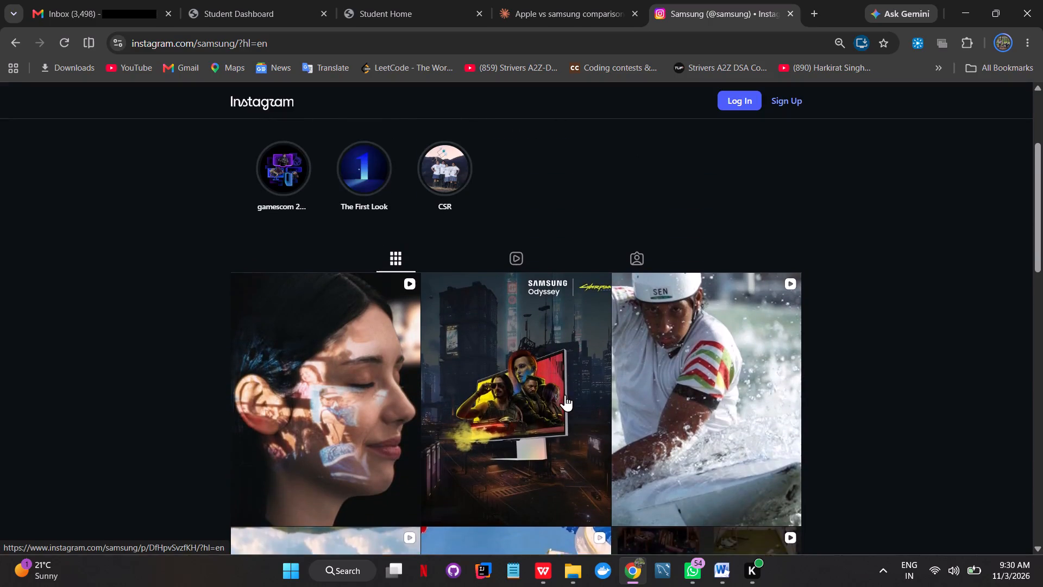
scroll(565, 395, down, 3)
scroll(565, 395, up, 1)
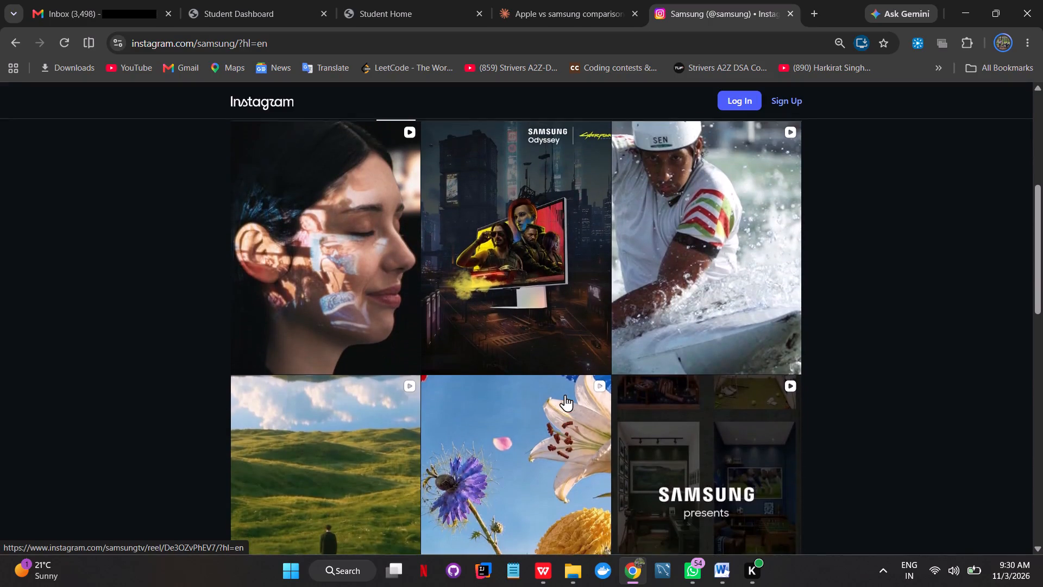
scroll(565, 395, up, 1)
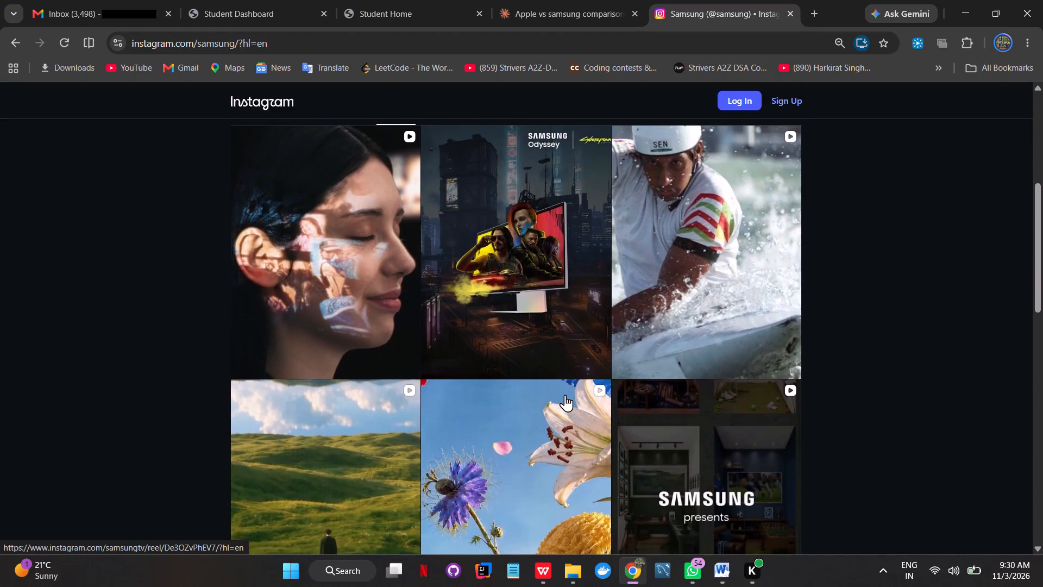
key(Print)
drag(201, 80, 398, 252)
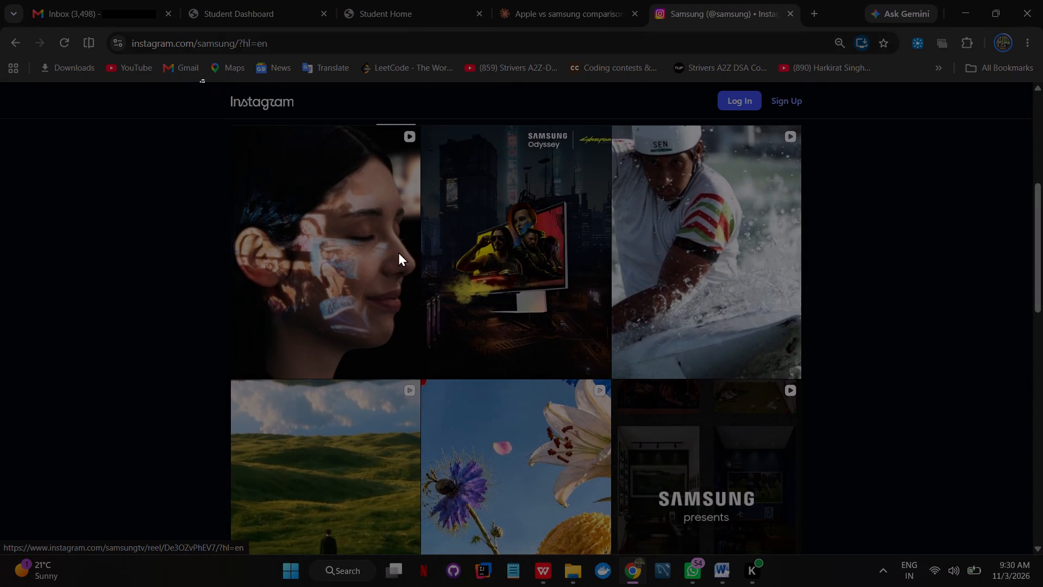
drag(398, 252, 832, 551)
In the Word report, paste the Samsung screenshot on a new line above the Figure 5 placeholder and shrink it to about 3.4 inches wide.
key(alt+Tab)
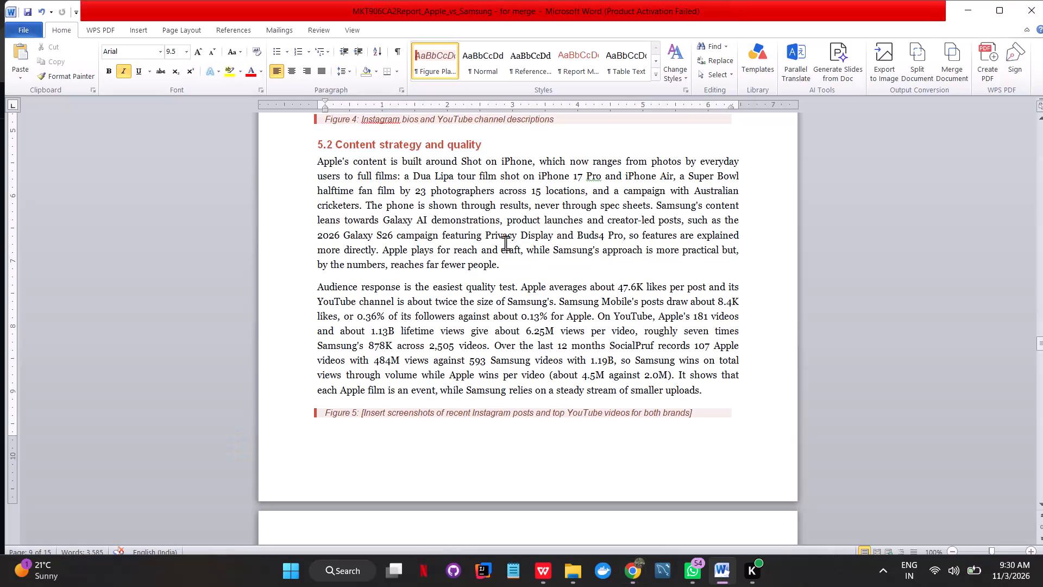
click(725, 388)
key(Return)
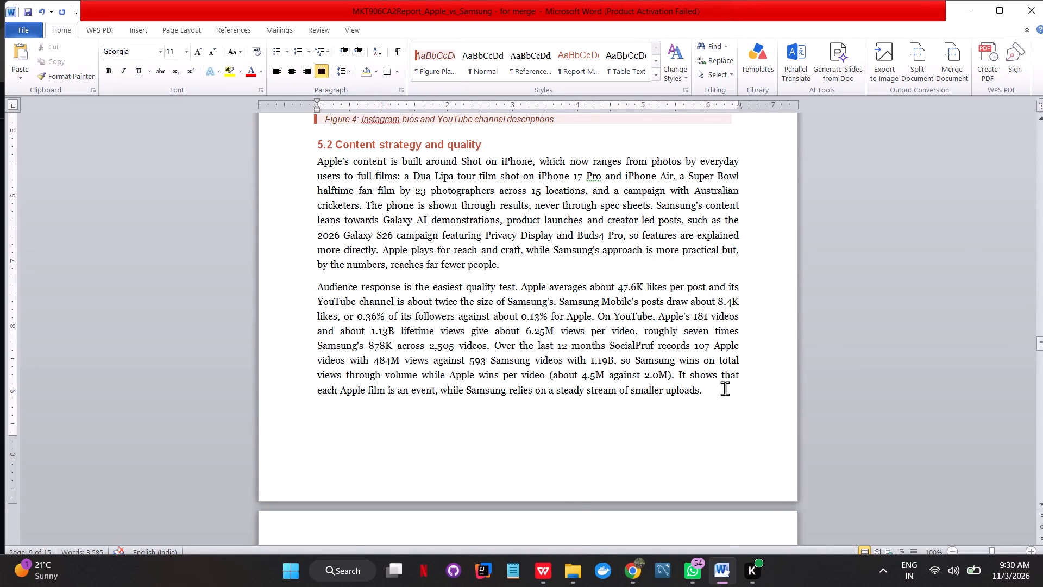
key(ctrl+v)
click(729, 517)
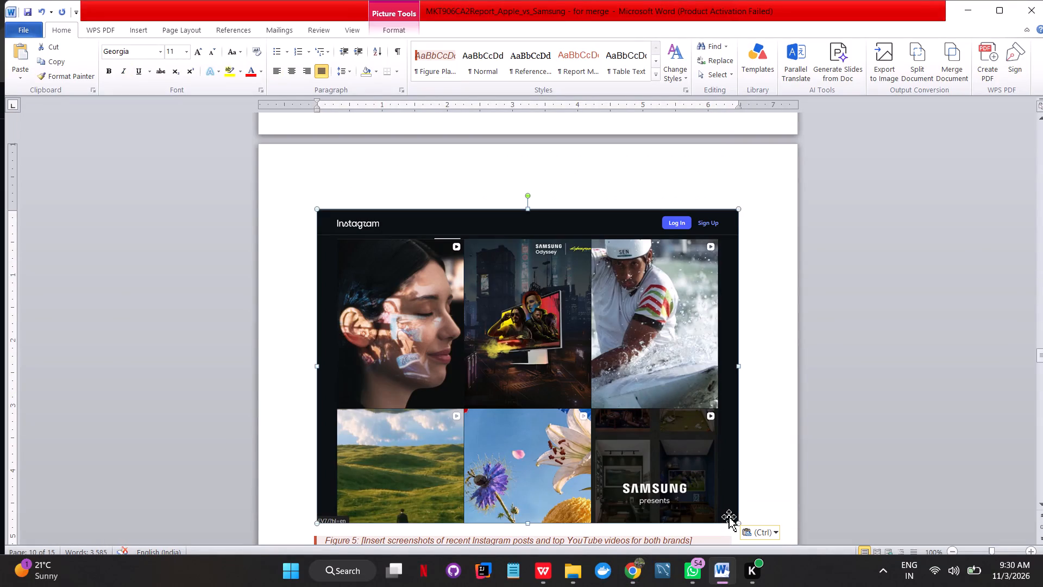
drag(737, 524, 520, 396)
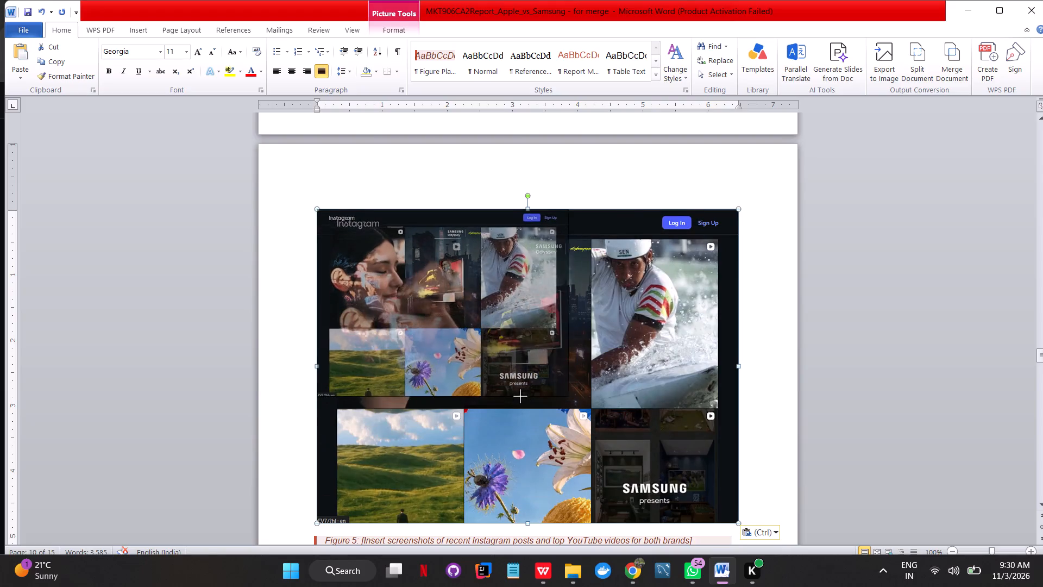
drag(520, 396, 479, 376)
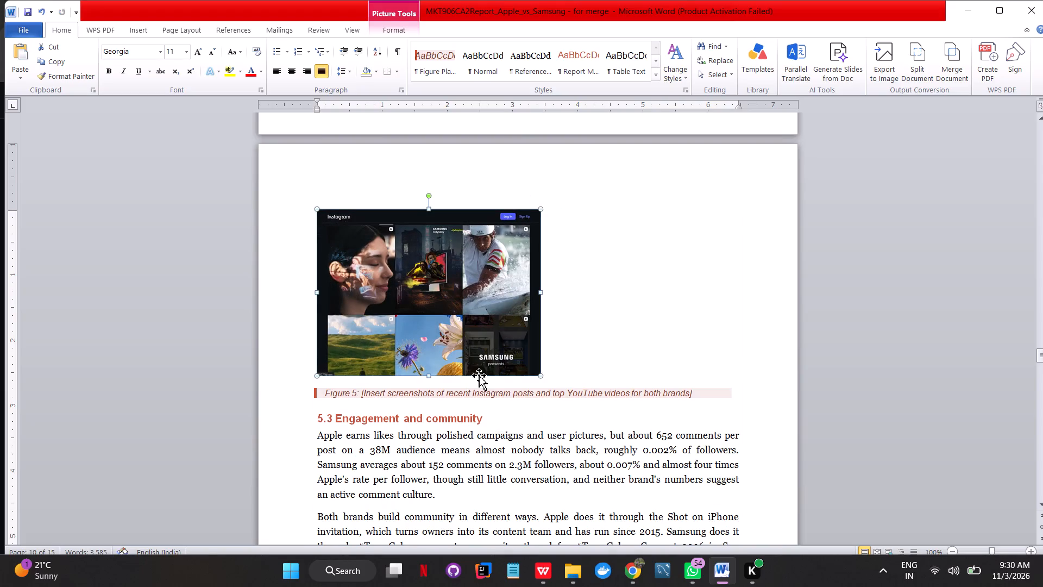
key(alt+Tab)
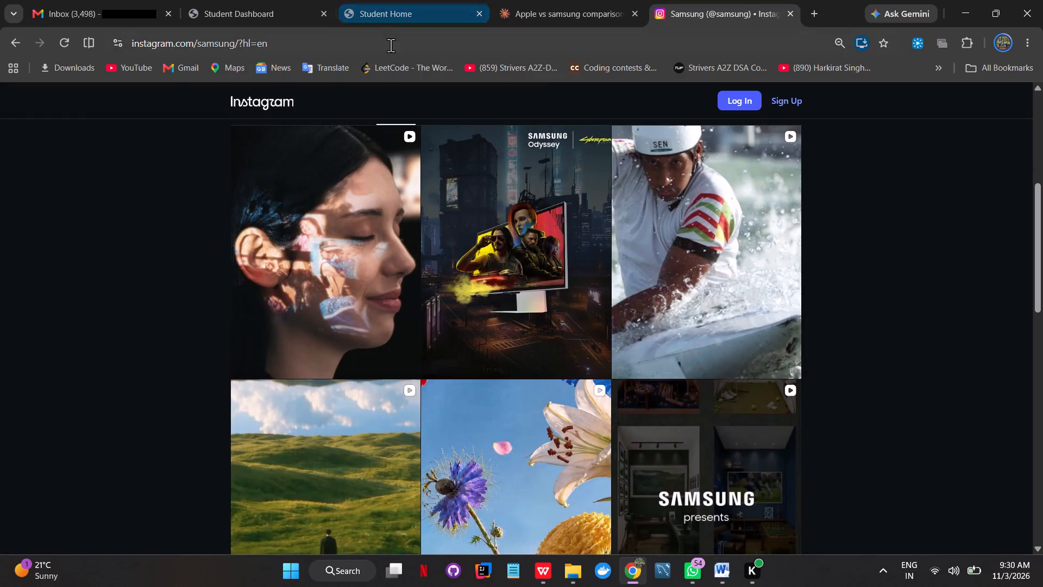
click(379, 42)
key(Left)
key(Left)
key(Left)
key(Right)
key(Right)
key(Right)
key(Right)
key(Right)
key(Right)
key(Right)
key(Right)
key(Right)
key(Right)
key(Right)
key(Right)
key(Right)
key(Right)
key(Right)
key(Right)
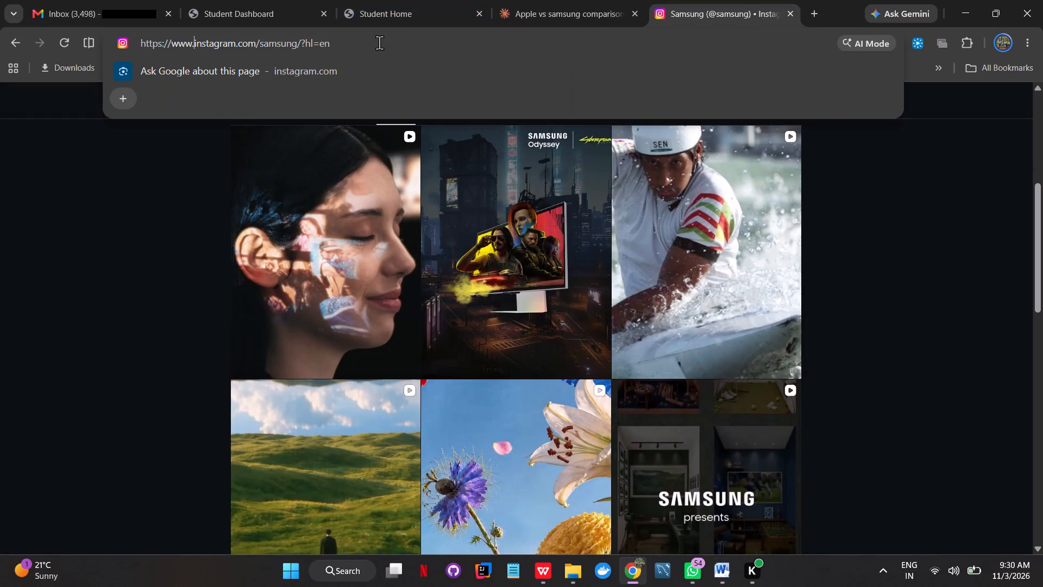
key(Delete)
key(Delete)
key(Delete)
key(Delete)
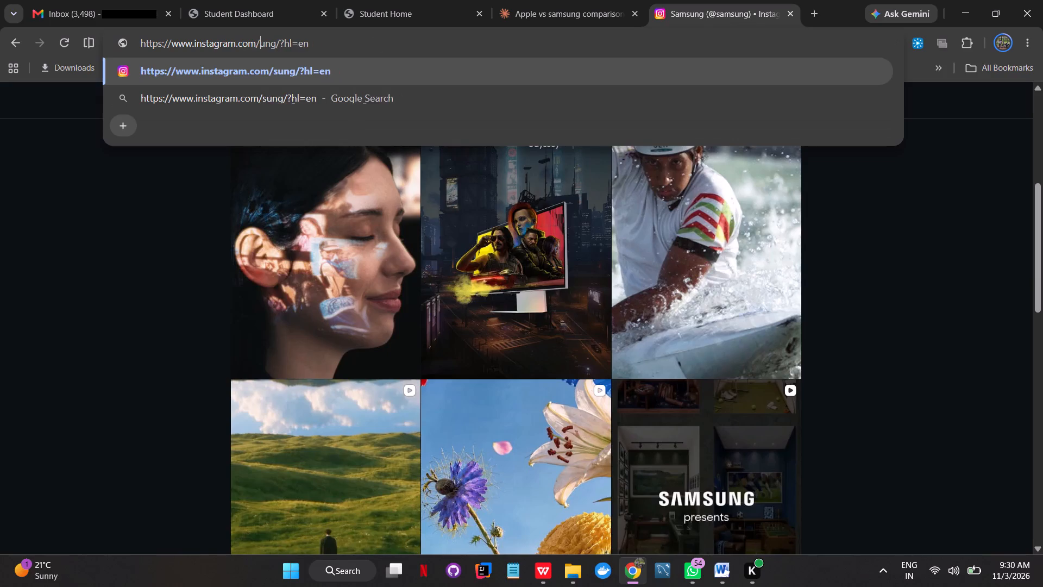
key(Delete)
key(Delete)
key(Delete)
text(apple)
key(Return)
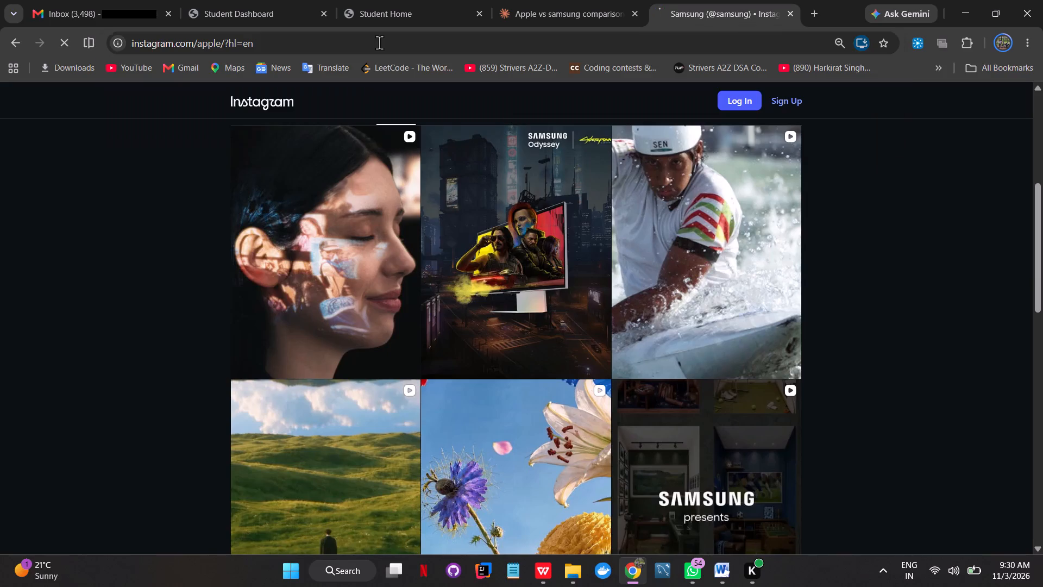
Capture a screenshot of the recent posts grid on Apple's Instagram profile, including the Instagram header.
scroll(228, 338, down, 1)
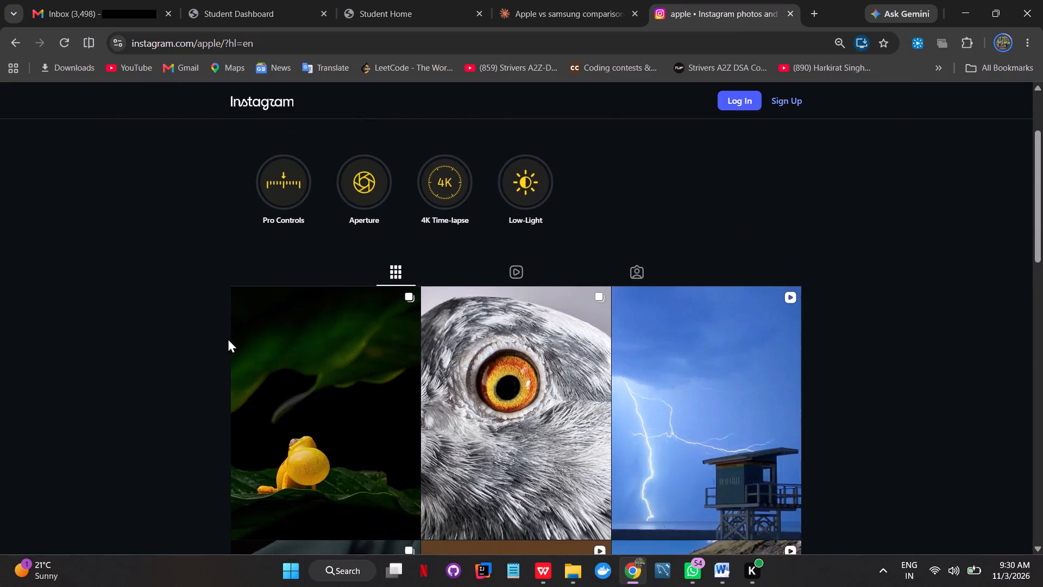
scroll(228, 338, down, 2)
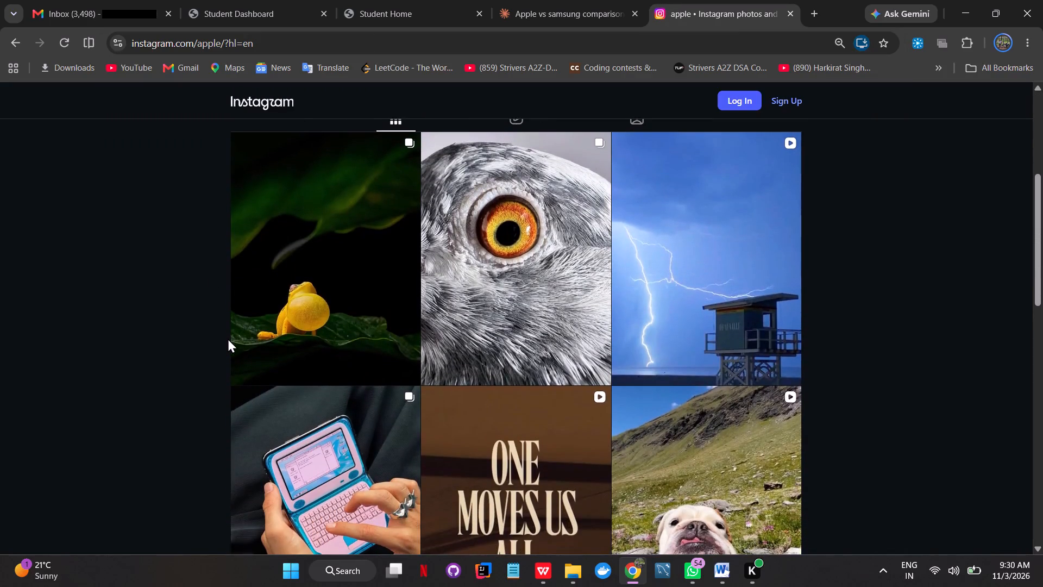
scroll(228, 338, down, 1)
scroll(360, 348, down, 7)
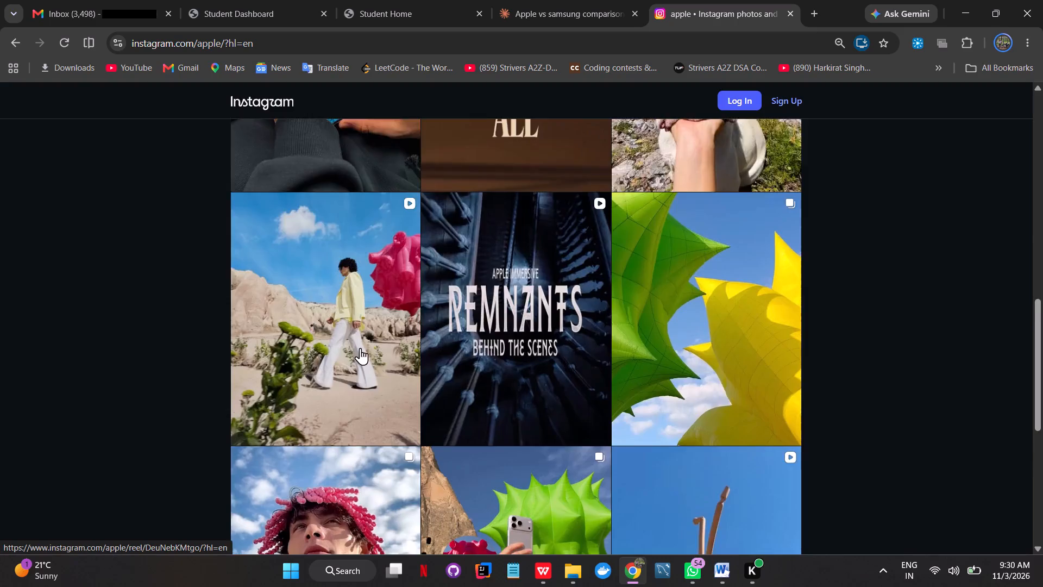
scroll(360, 348, down, 4)
scroll(360, 348, up, 19)
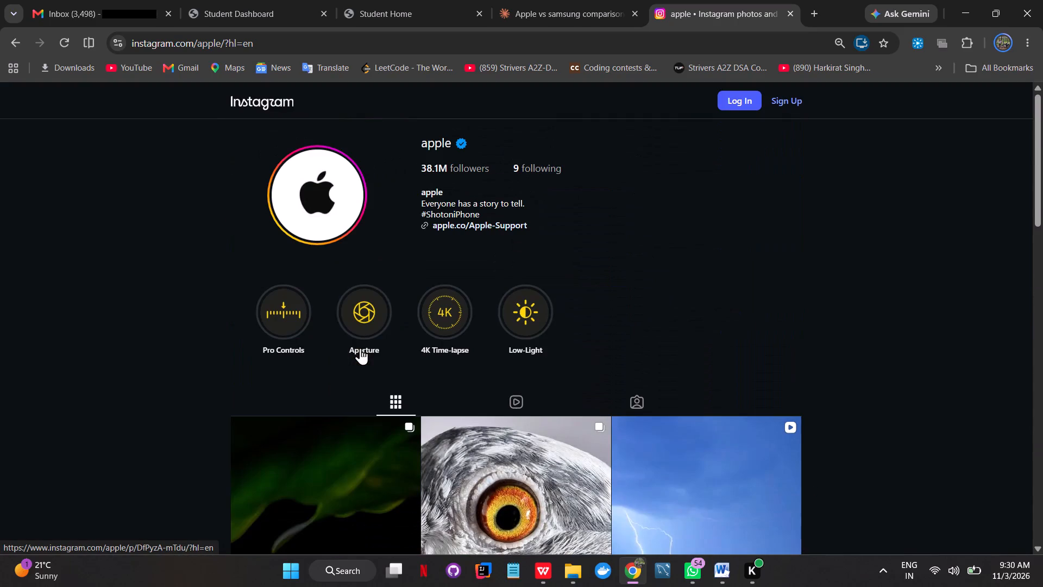
scroll(352, 403, down, 3)
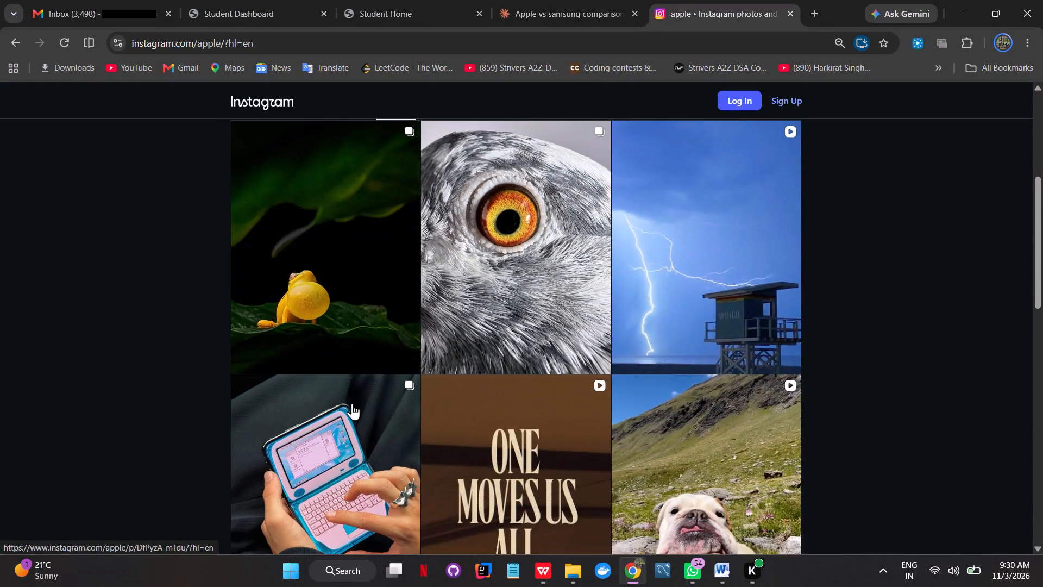
scroll(352, 403, down, 1)
key(Print)
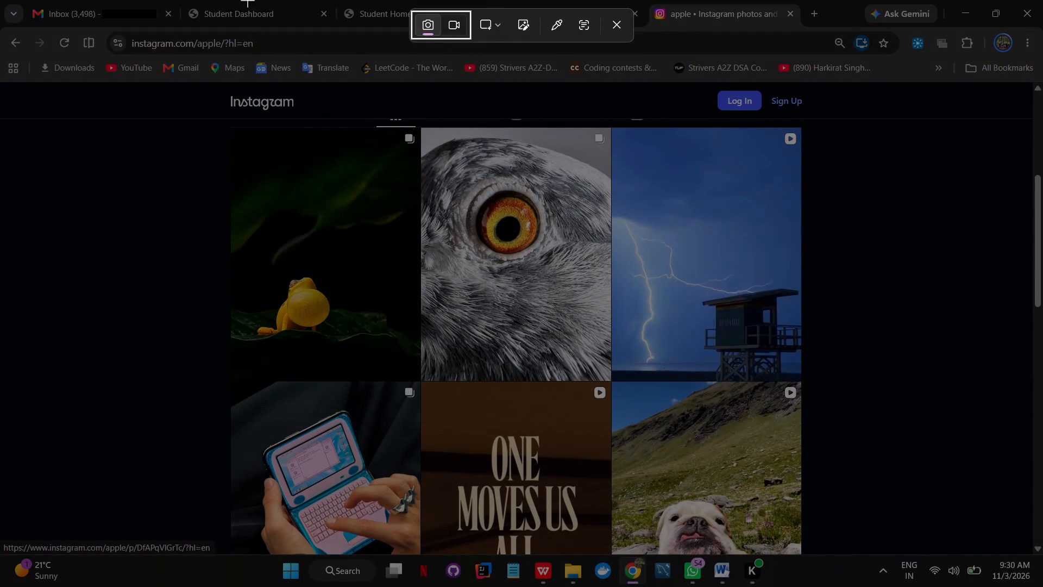
drag(200, 85, 824, 551)
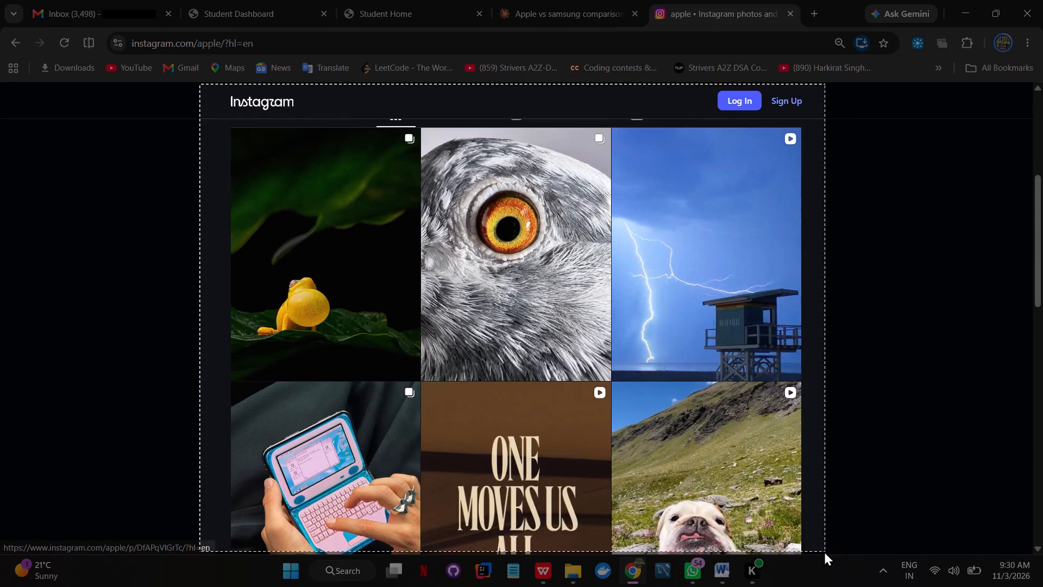
drag(824, 551, 825, 554)
In the Word report, paste the Apple screenshot on a new line below the Samsung one and shrink it to about 3.5 inches wide.
key(alt+Tab)
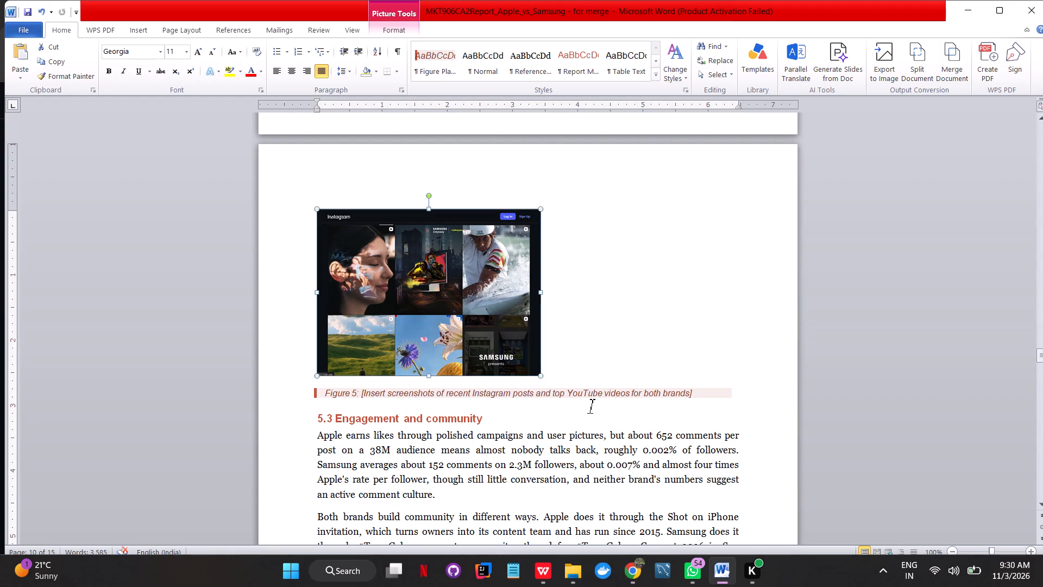
click(592, 372)
key(Return)
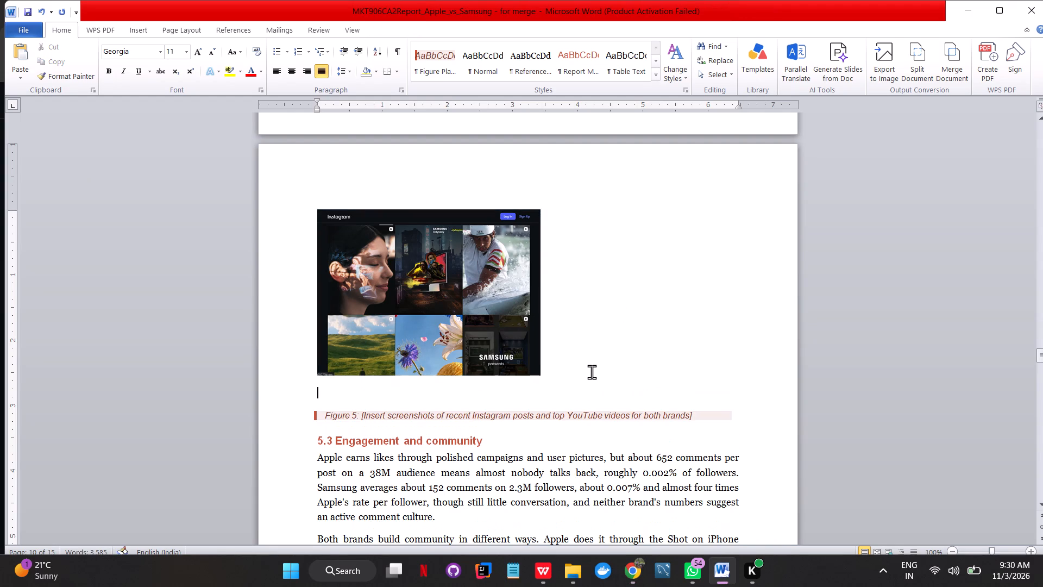
key(ctrl+v)
click(732, 523)
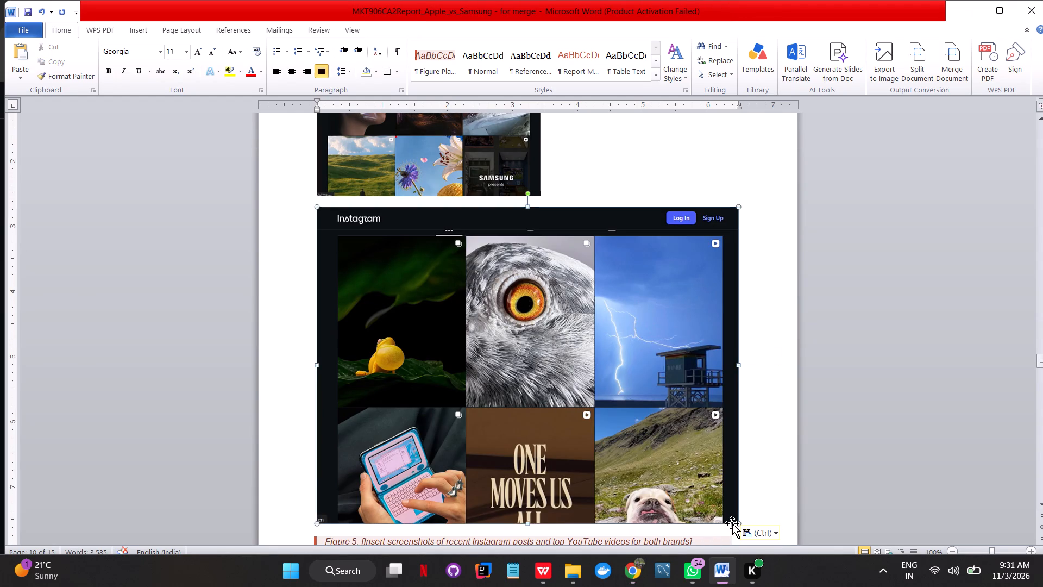
drag(736, 522, 472, 404)
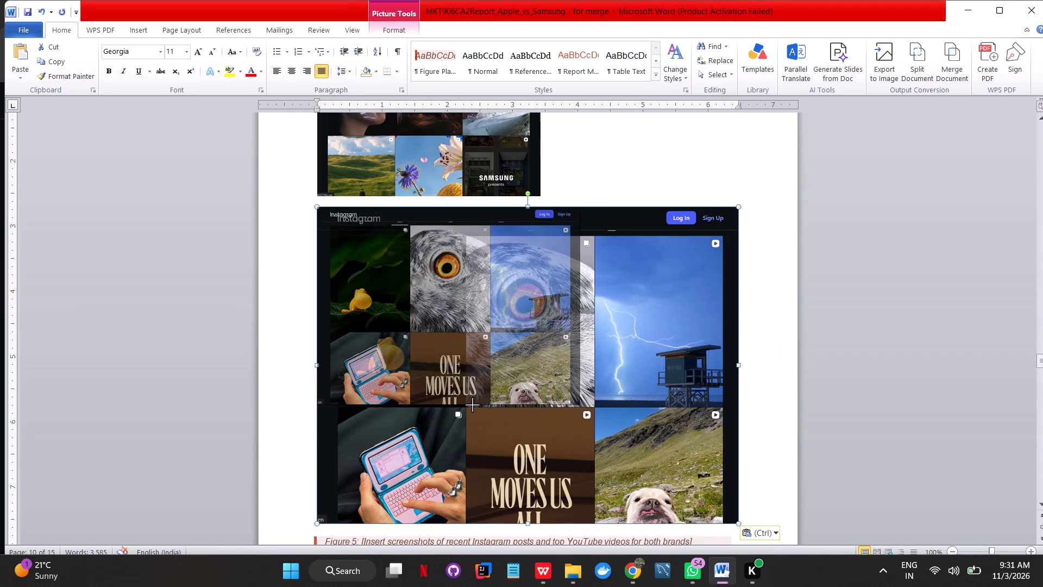
drag(472, 404, 436, 378)
click(623, 327)
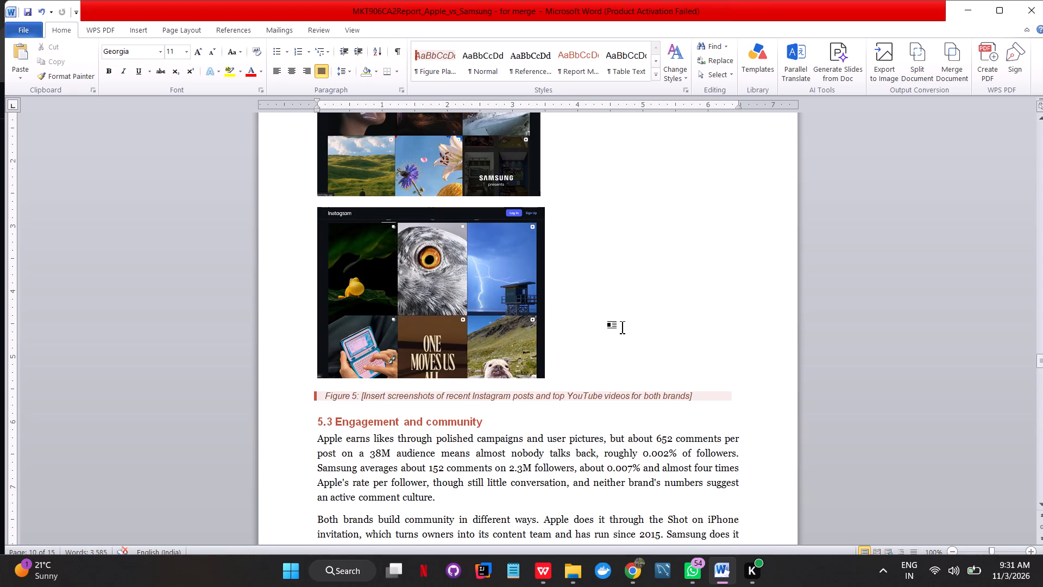
Reword the Figure 5 placeholder as the caption "Recent Instagram posts and top YouTube videos for both brands", without brackets.
click(449, 389)
key(Down)
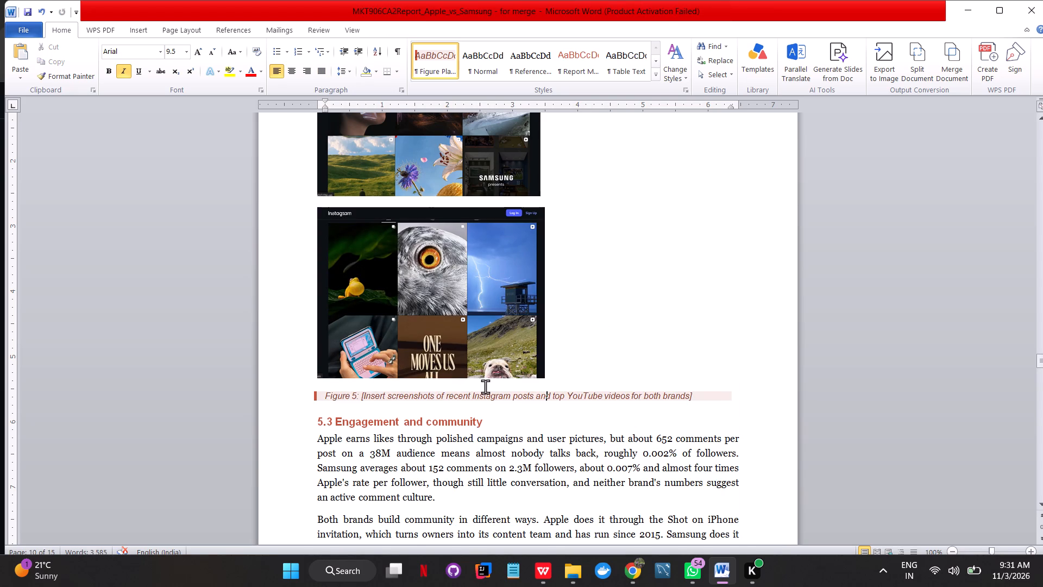
click(449, 396)
key(BackSpace)
key(BackSpace)
key(BackSpace)
key(BackSpace)
key(BackSpace)
key(BackSpace)
key(BackSpace)
key(BackSpace)
key(BackSpace)
key(BackSpace)
key(BackSpace)
key(BackSpace)
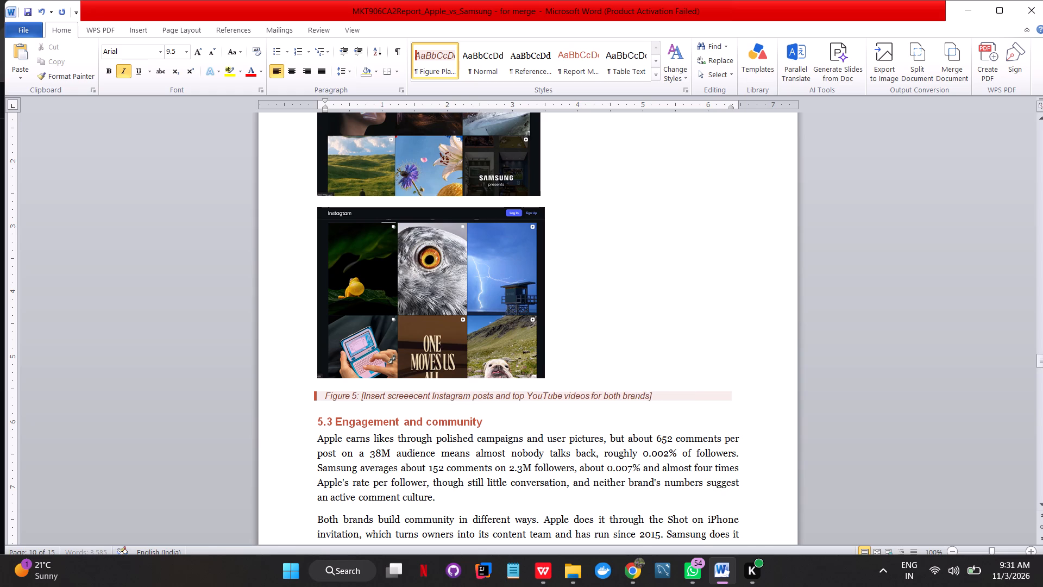
key(BackSpace)
key(BackSpace)
key(BackSpace)
key(BackSpace)
key(BackSpace)
key(BackSpace)
key(BackSpace)
key(BackSpace)
key(BackSpace)
key(BackSpace)
key(BackSpace)
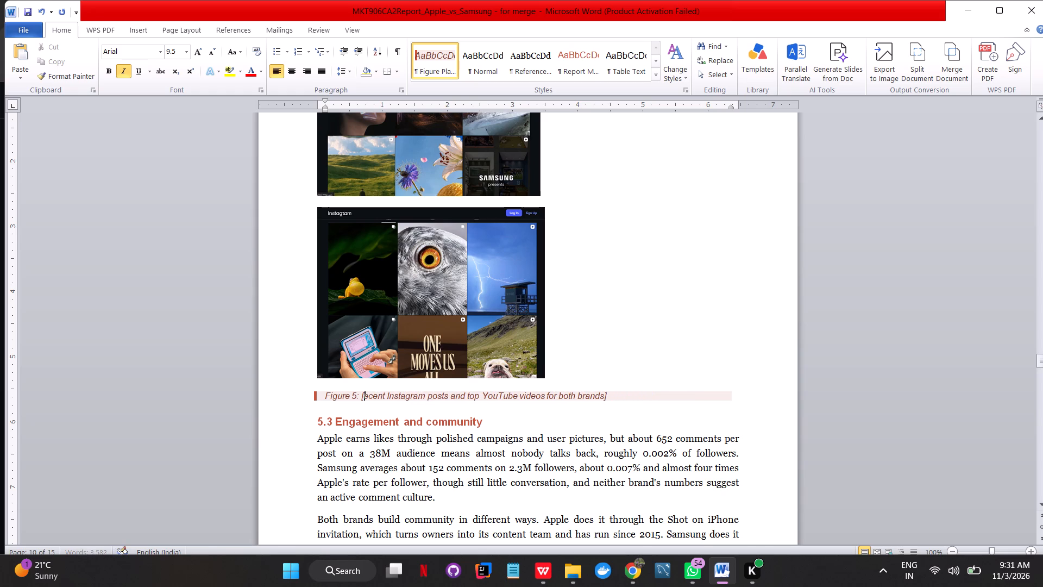
key(BackSpace)
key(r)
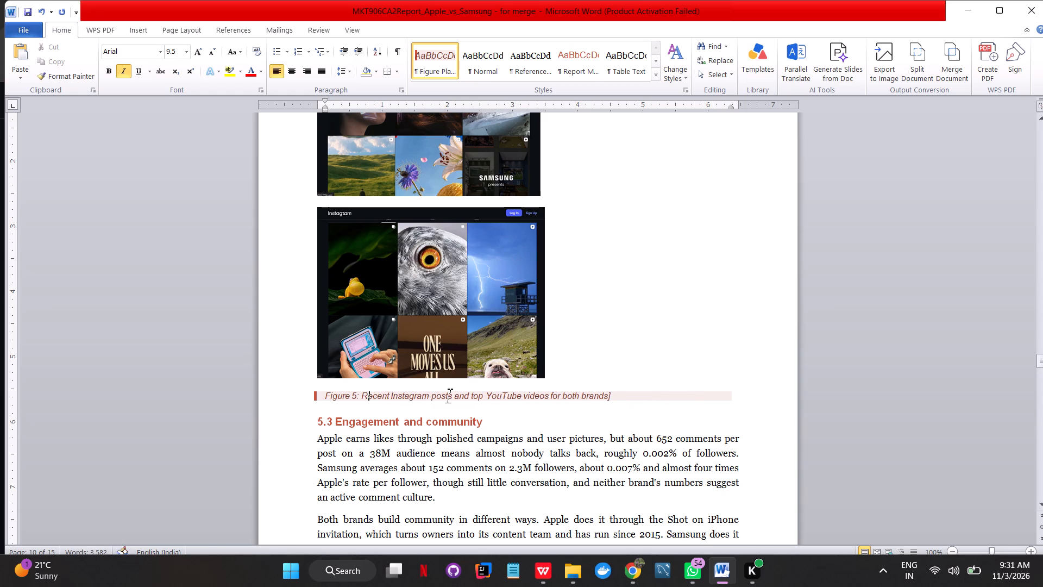
click(625, 398)
key(BackSpace)
Back in the browser, go to YouTube, search for "apple channel" and open Apple's official channel.
key(alt+Tab)
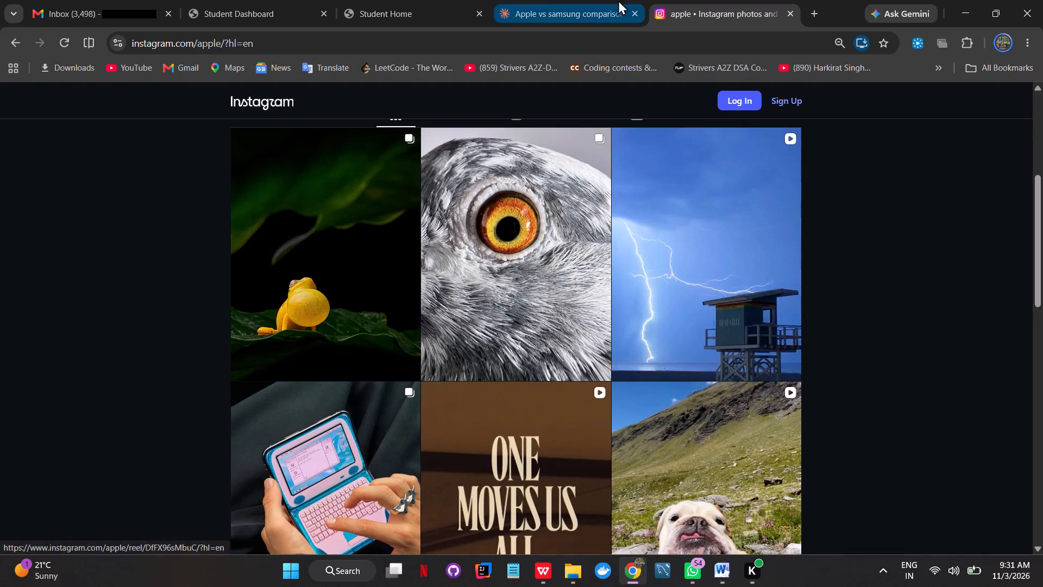
key(alt+Tab)
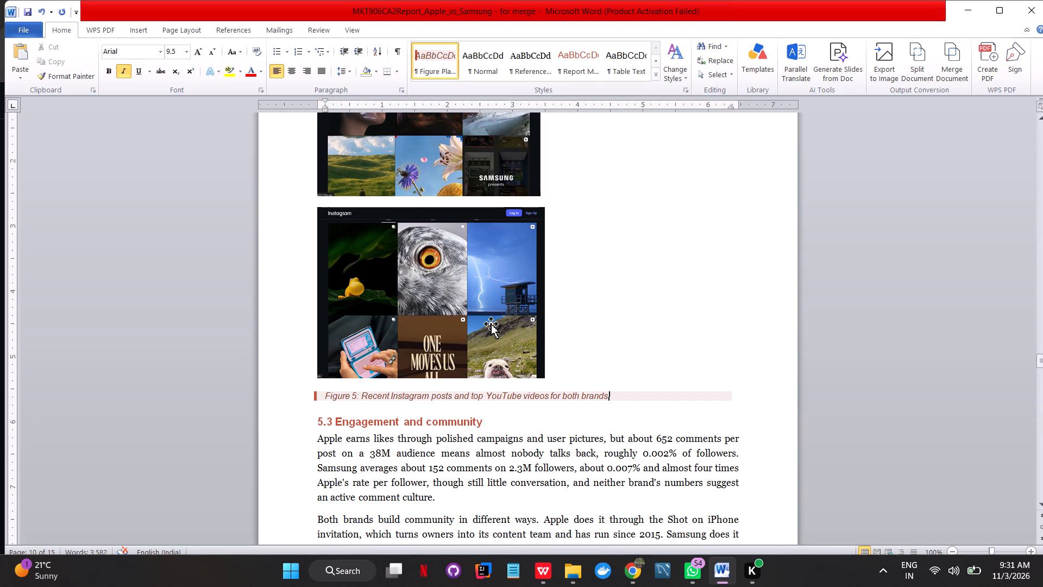
key(alt+Tab)
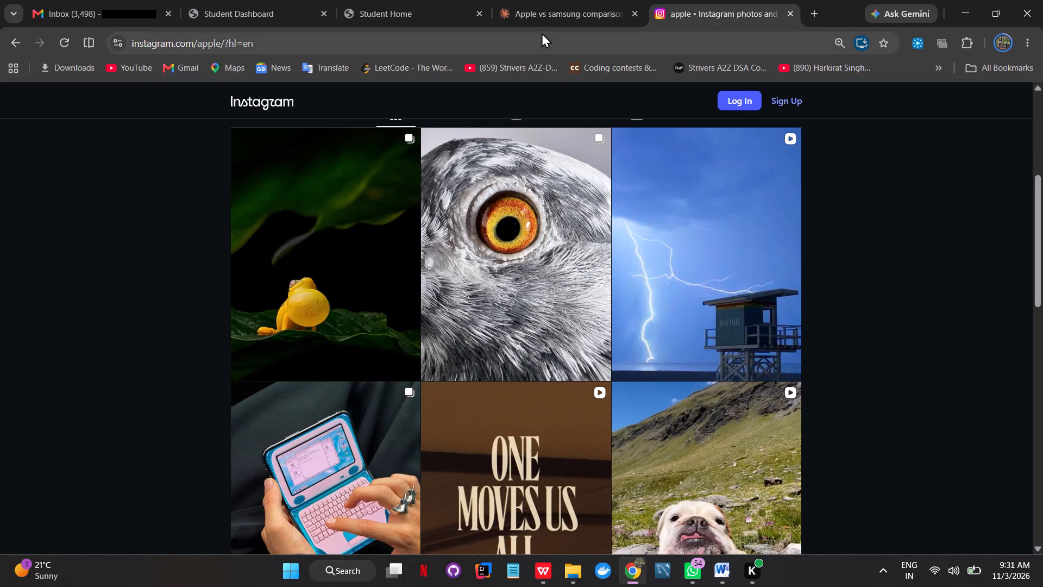
drag(542, 33, 506, 47)
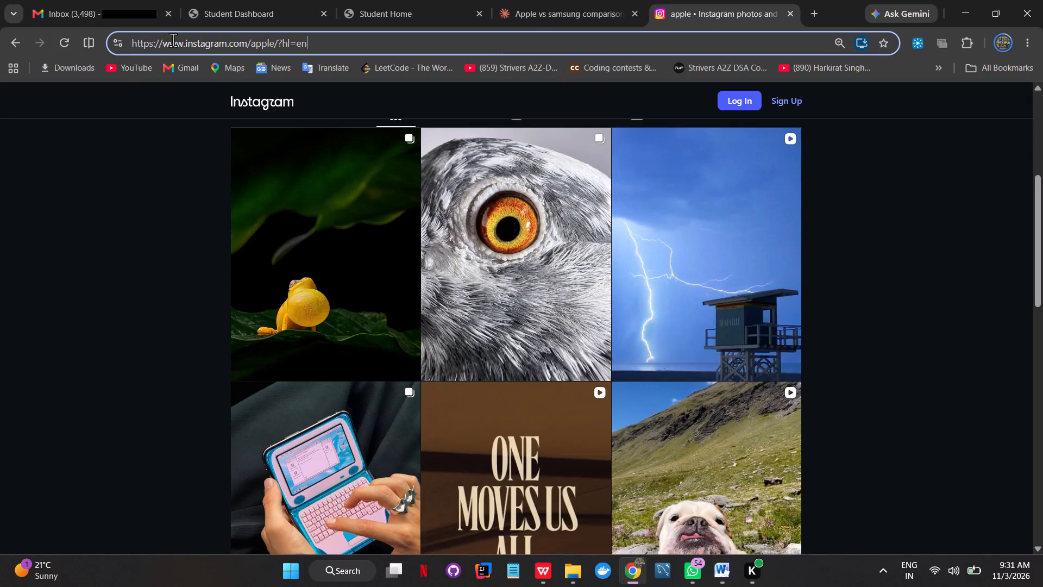
click(133, 63)
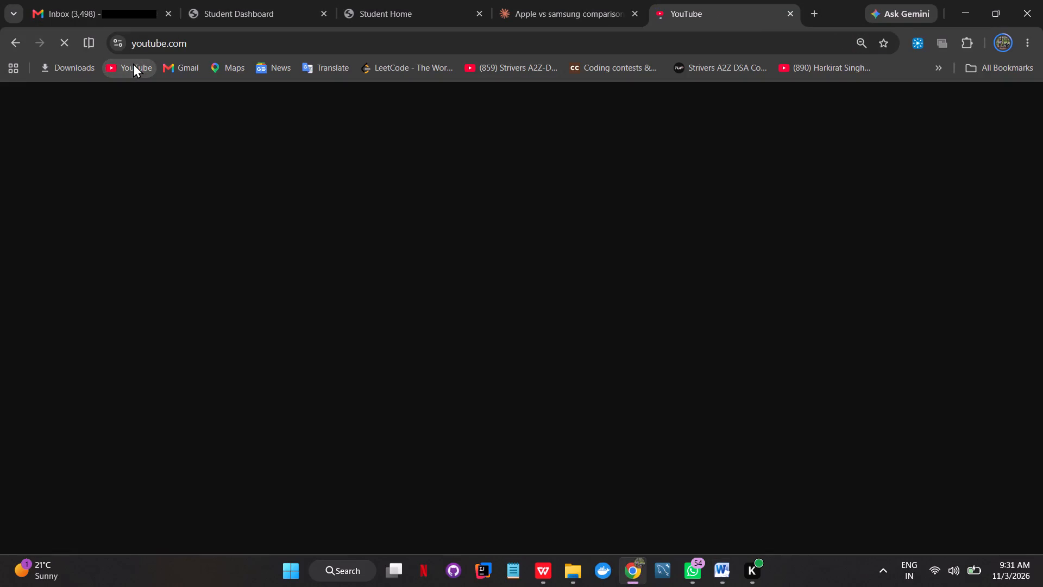
click(410, 98)
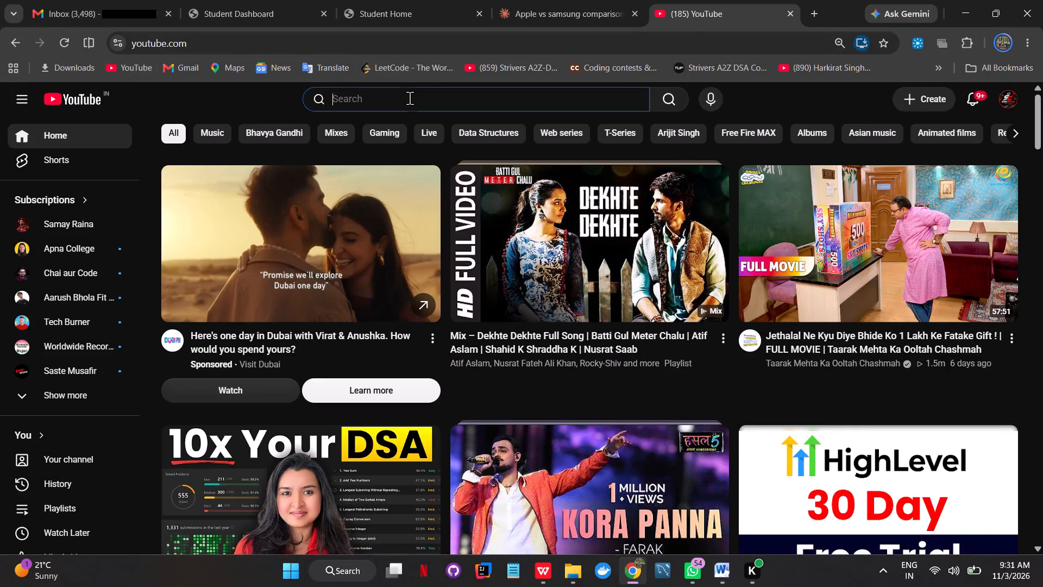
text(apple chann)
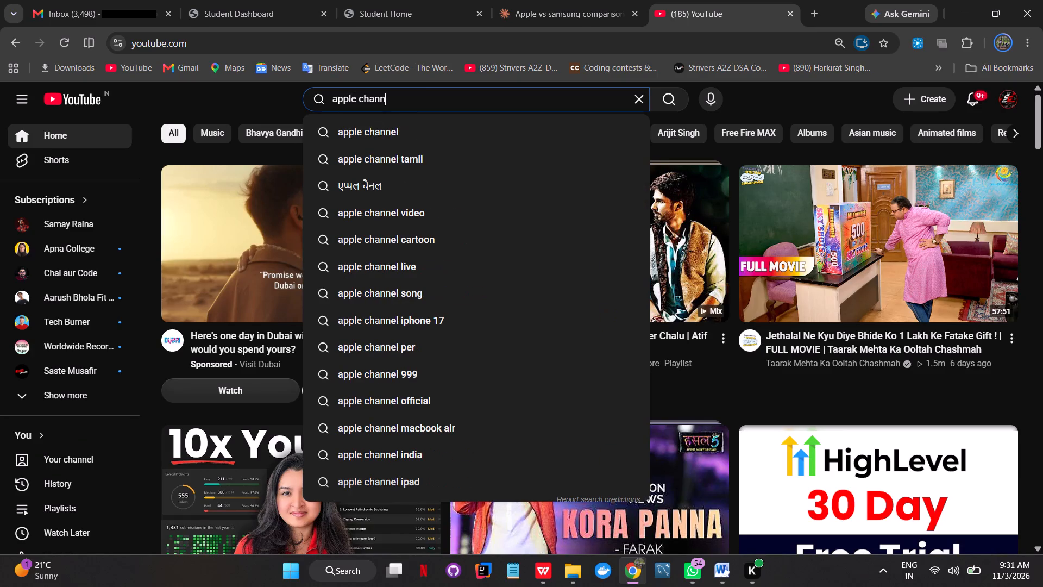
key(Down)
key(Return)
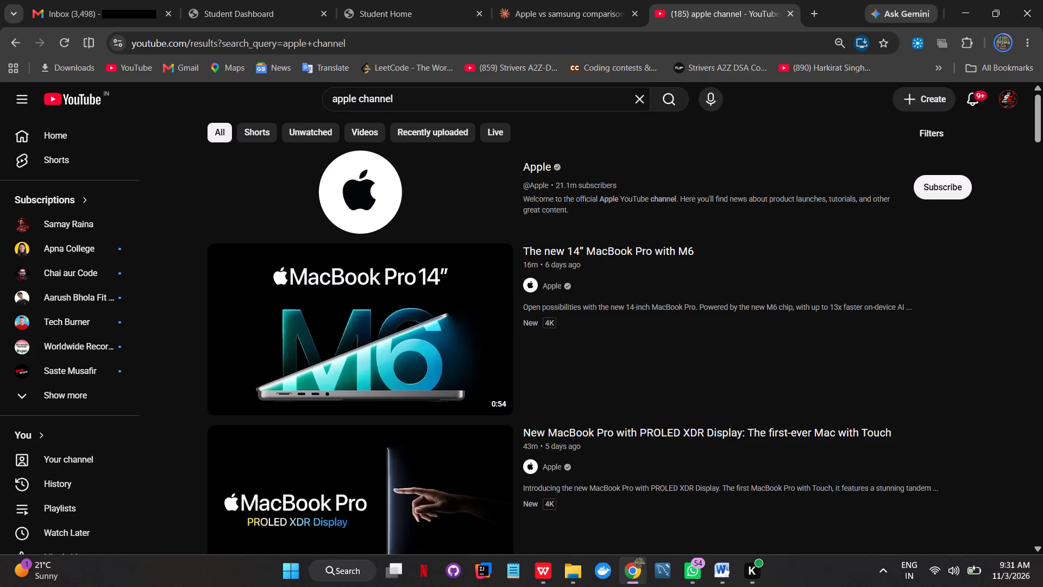
click(381, 227)
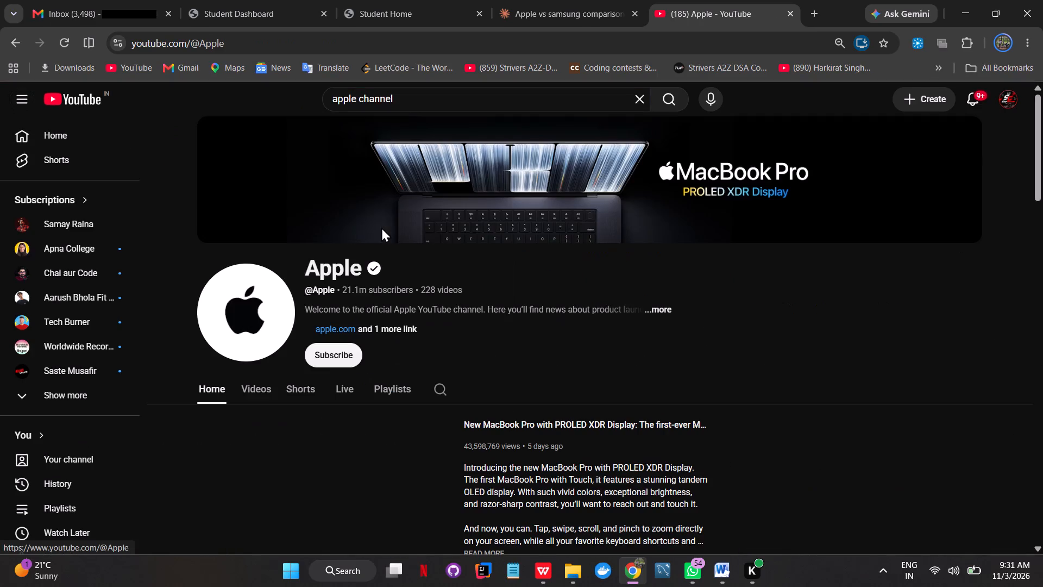
click(268, 387)
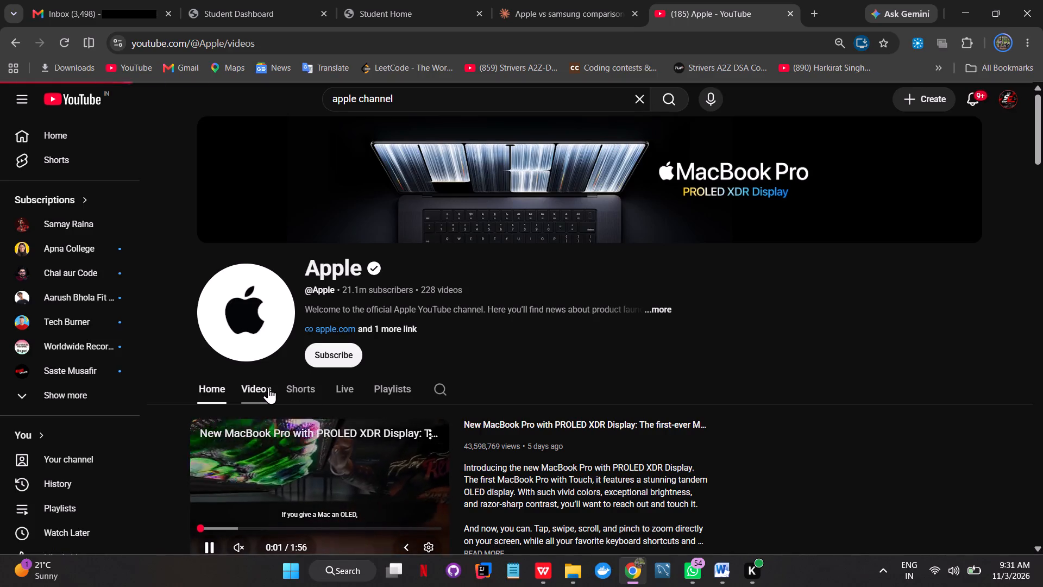
click(290, 387)
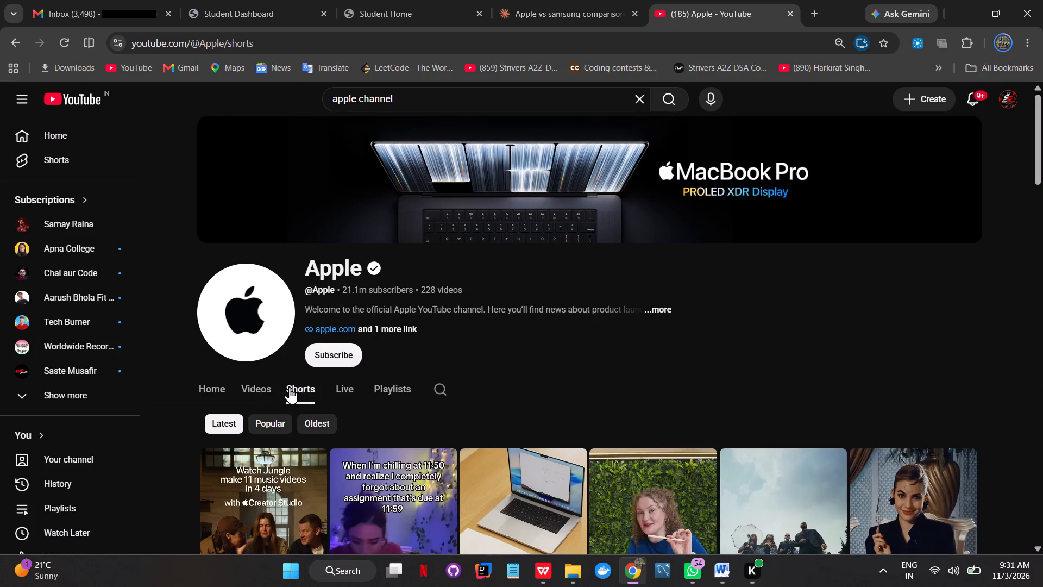
click(280, 419)
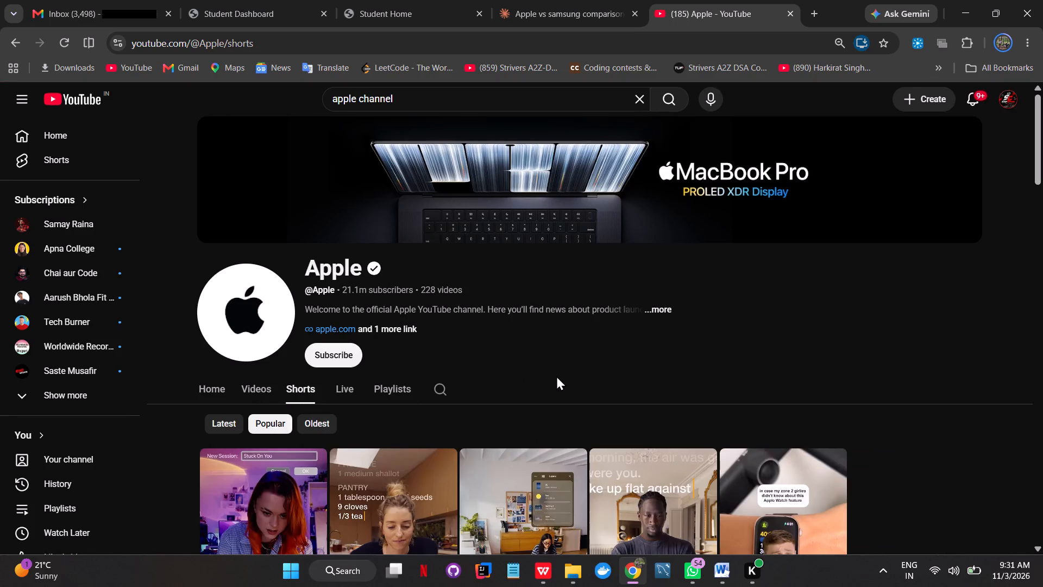
scroll(556, 376, down, 4)
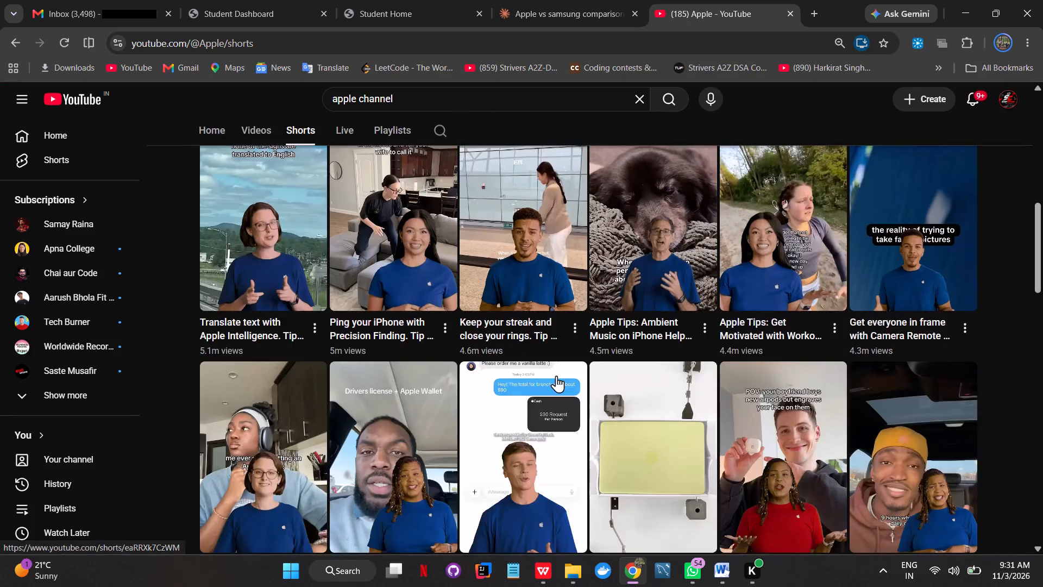
scroll(556, 376, up, 6)
scroll(556, 376, down, 1)
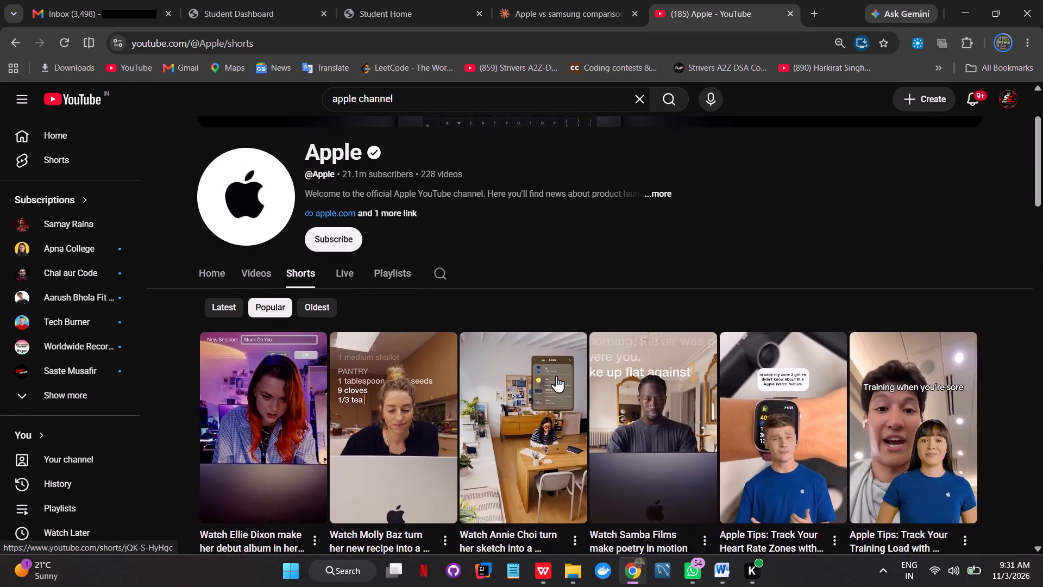
scroll(556, 376, down, 1)
key(Print)
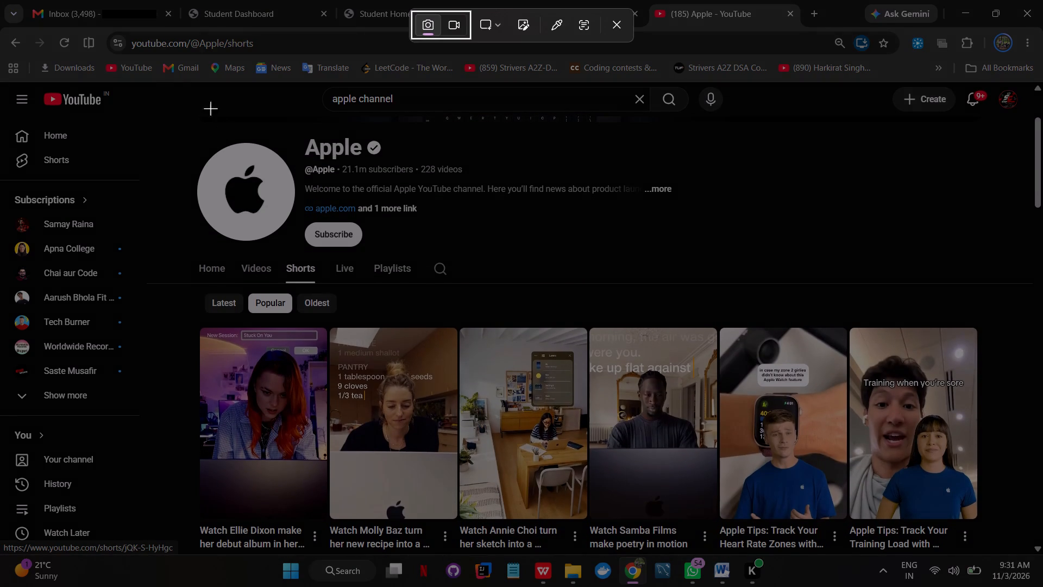
drag(168, 119, 368, 222)
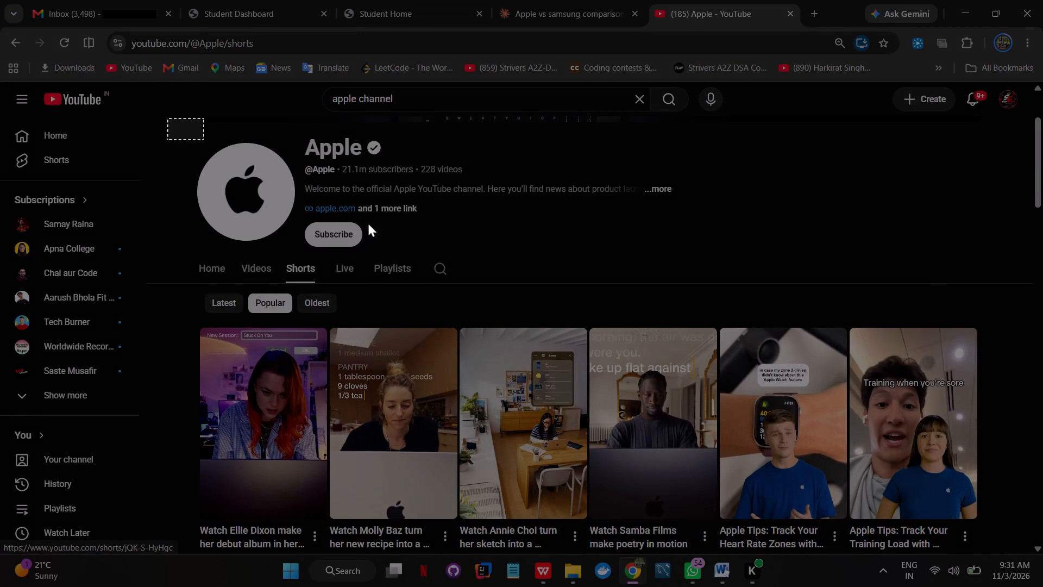
drag(368, 222, 992, 555)
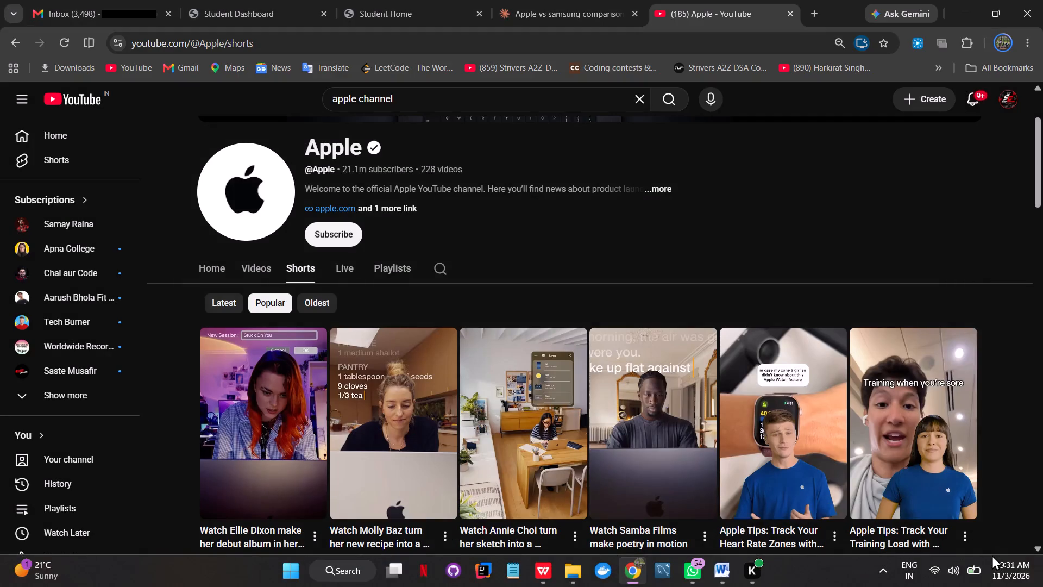
In the Word report, paste the YouTube screenshot below Apple's Instagram image, shrink it to about 3.6 inches wide and start a new line after it.
key(alt+Tab)
click(611, 370)
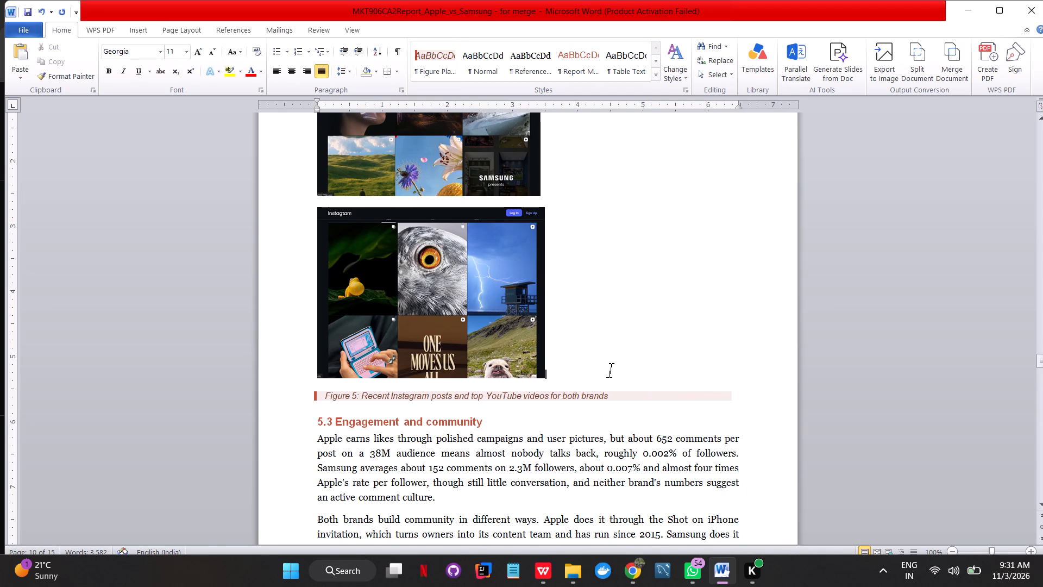
key(Return)
key(ctrl+v)
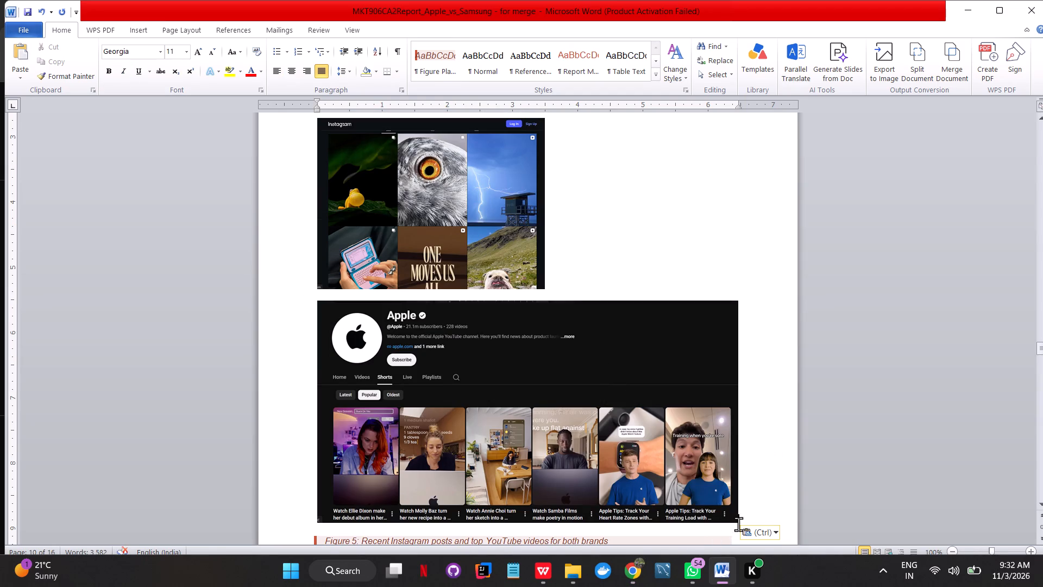
click(727, 518)
drag(738, 521, 507, 433)
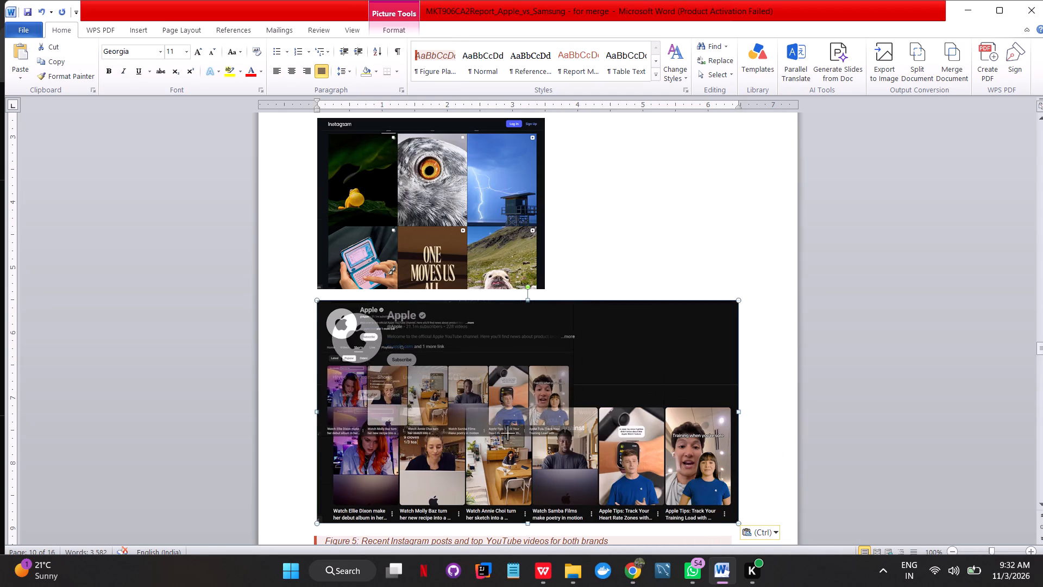
drag(507, 433, 495, 424)
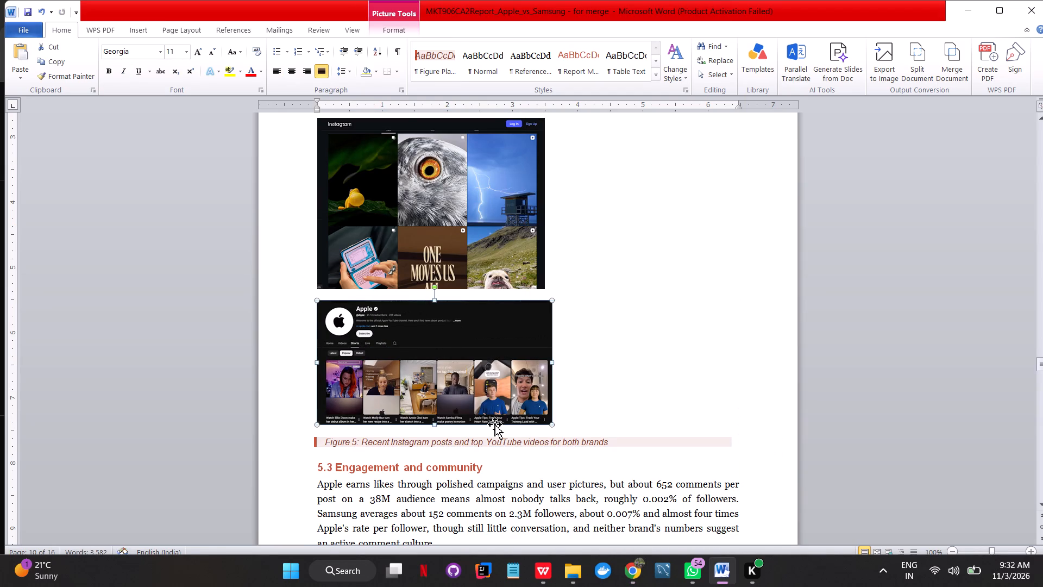
click(623, 416)
key(Return)
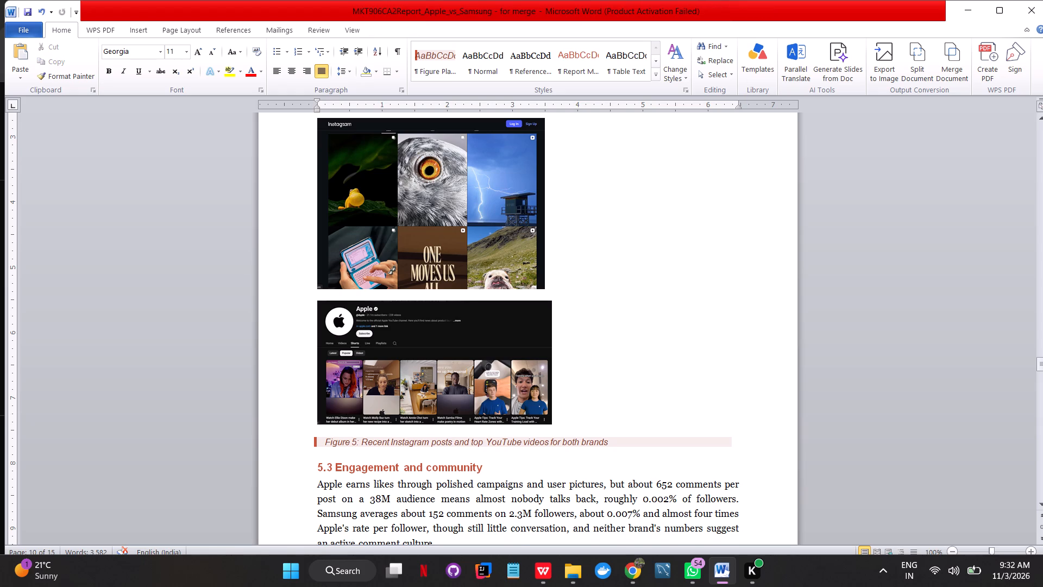
Back in the browser, search YouTube for "samsung channel" and open Samsung's official global channel.
key(alt+Tab)
click(441, 103)
key(Left)
key(Left)
key(Left)
key(Left)
key(Left)
key(Left)
key(Left)
key(Left)
key(Left)
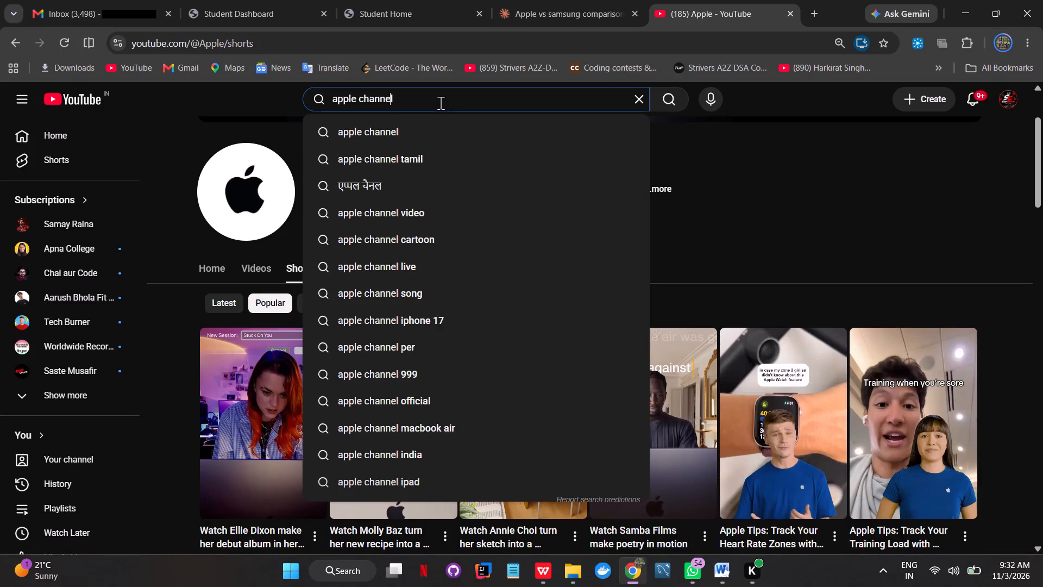
key(Right)
key(BackSpace)
key(BackSpace)
key(BackSpace)
key(BackSpace)
key(BackSpace)
key(BackSpace)
key(BackSpace)
key(BackSpace)
key(BackSpace)
key(BackSpace)
key(BackSpace)
key(BackSpace)
key(BackSpace)
key(BackSpace)
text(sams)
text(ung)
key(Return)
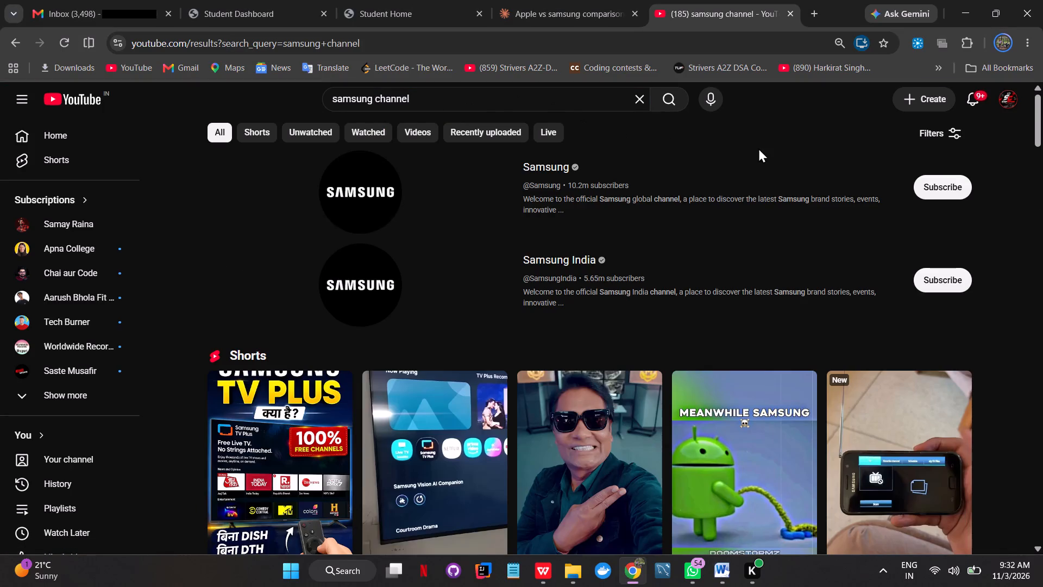
click(384, 188)
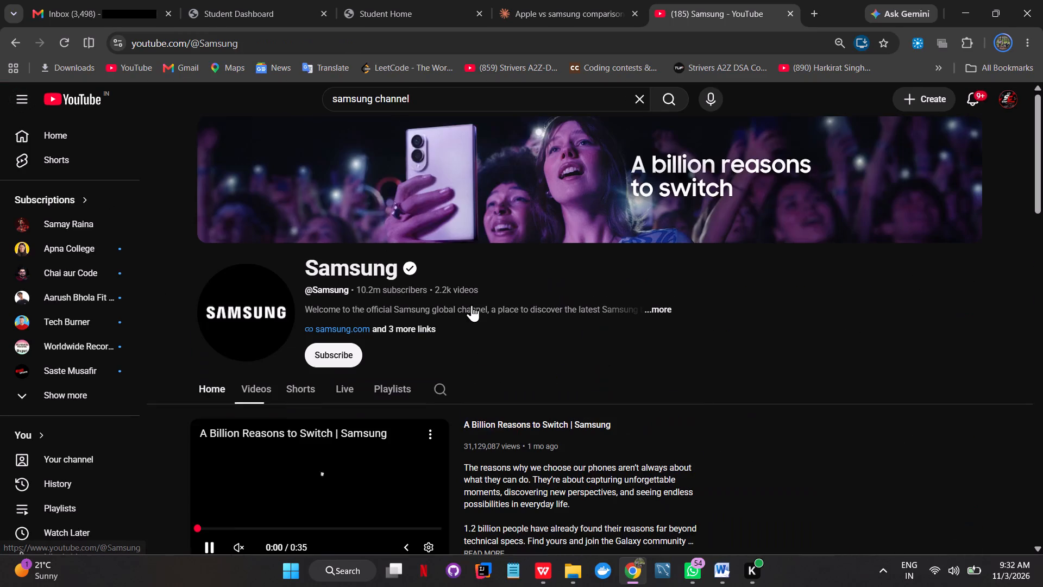
click(299, 387)
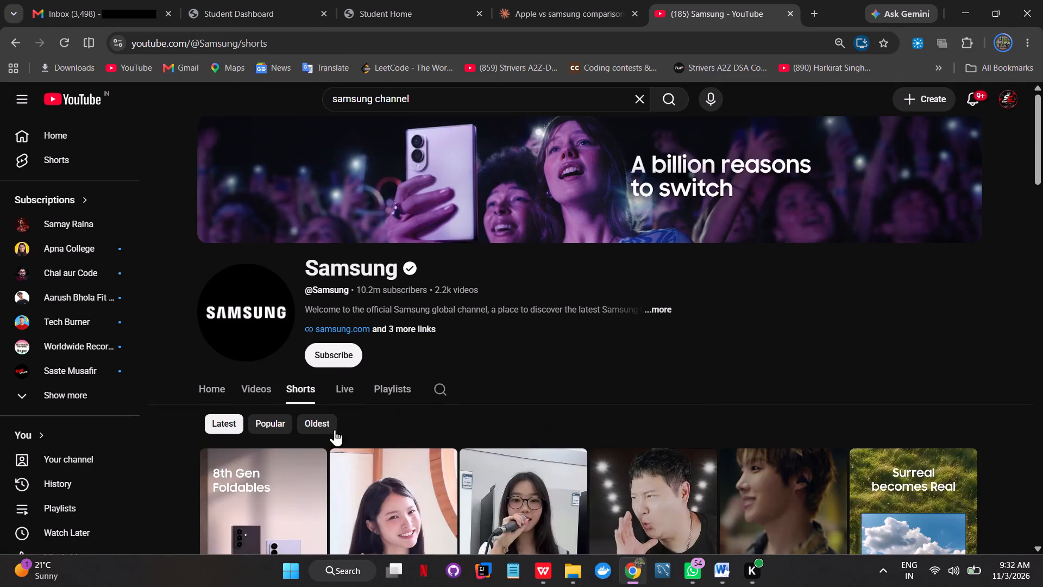
click(286, 427)
scroll(509, 383, down, 1)
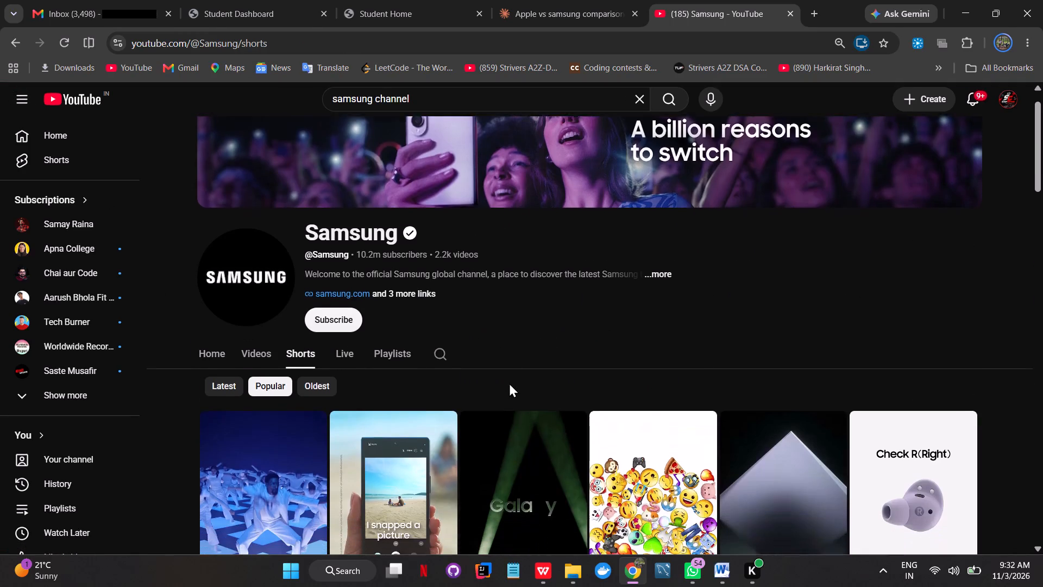
scroll(509, 383, down, 1)
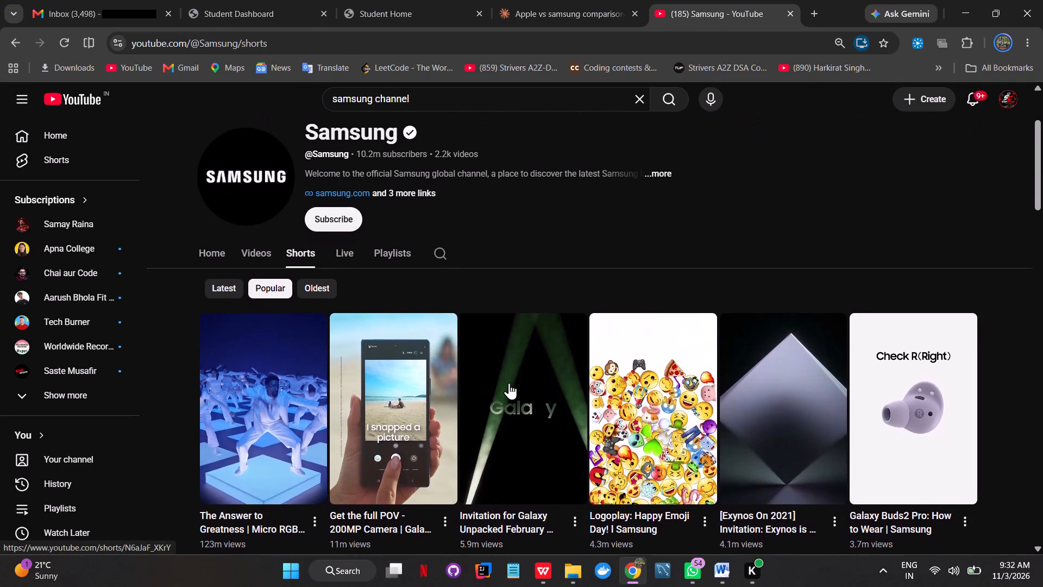
scroll(509, 383, down, 1)
key(Print)
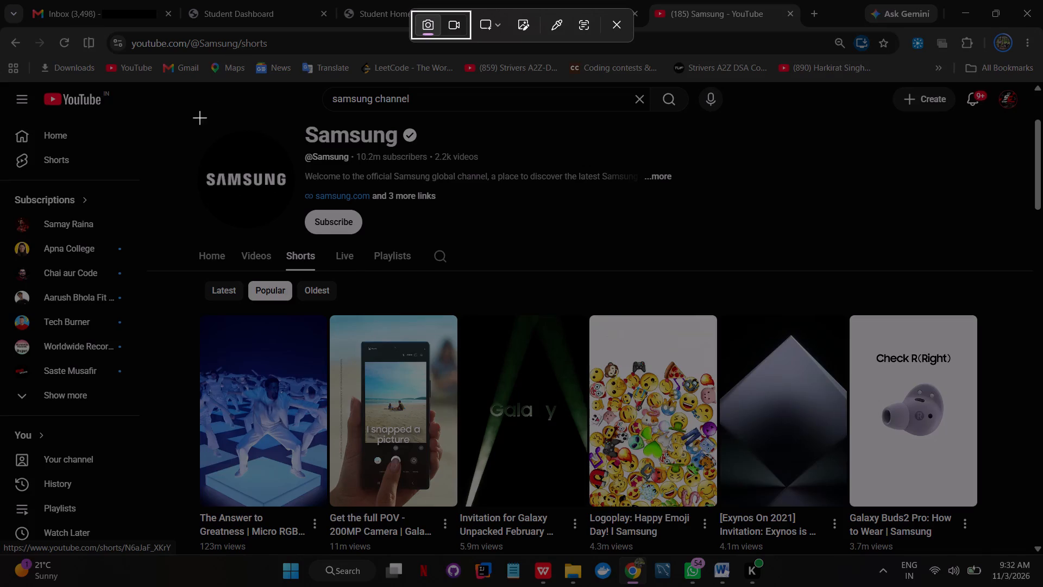
Capture a screenshot of Samsung's YouTube channel header and its most popular Shorts.
drag(186, 115, 970, 554)
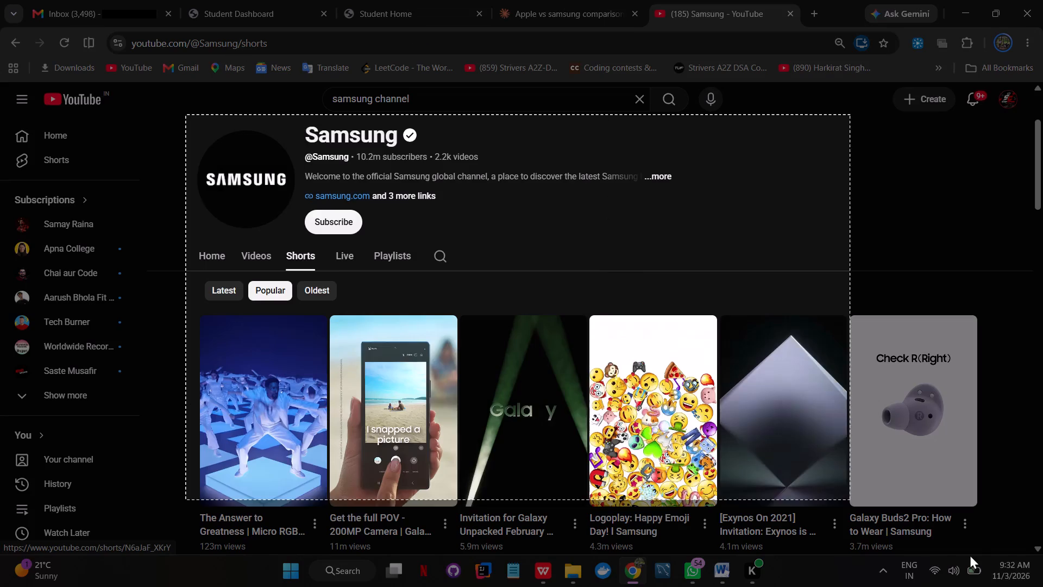
drag(970, 554, 989, 554)
key(alt+Tab)
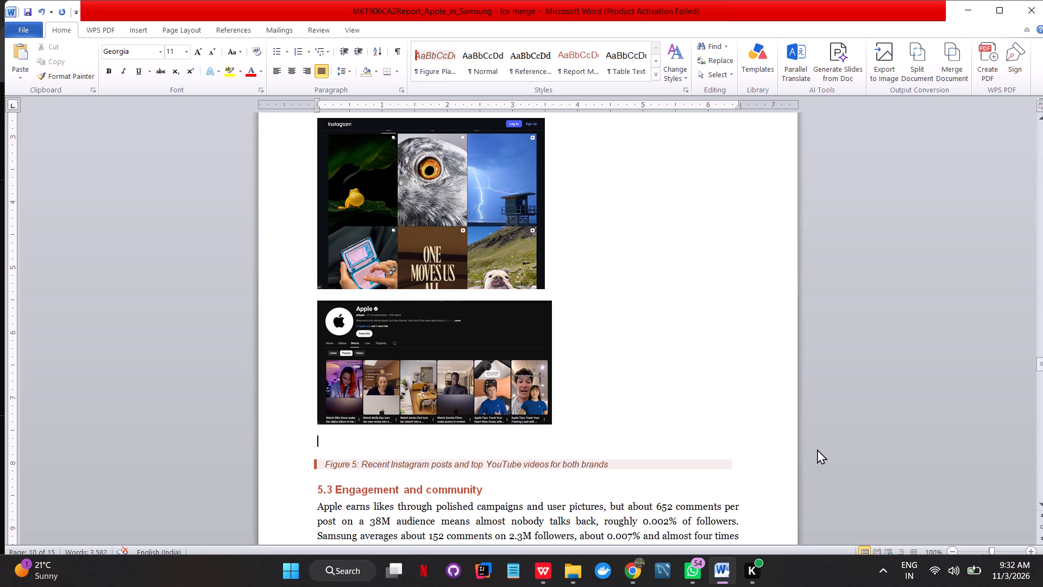
Paste the Samsung YouTube channel screenshot below Apple's in Figure 5 and shrink it to about 3.8 inches wide.
click(588, 427)
key(Down)
key(ctrl+v)
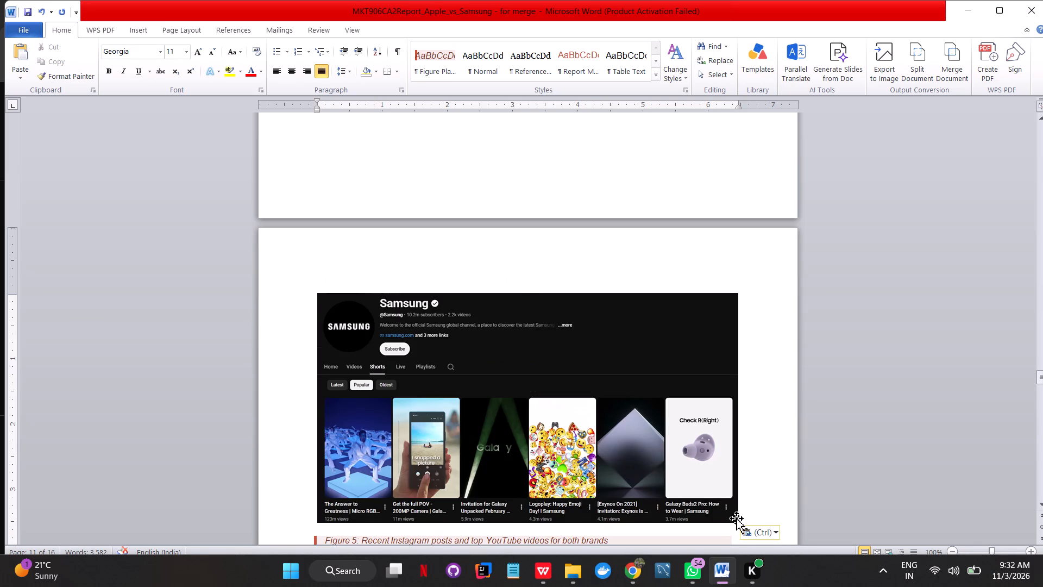
click(737, 519)
drag(740, 523, 551, 459)
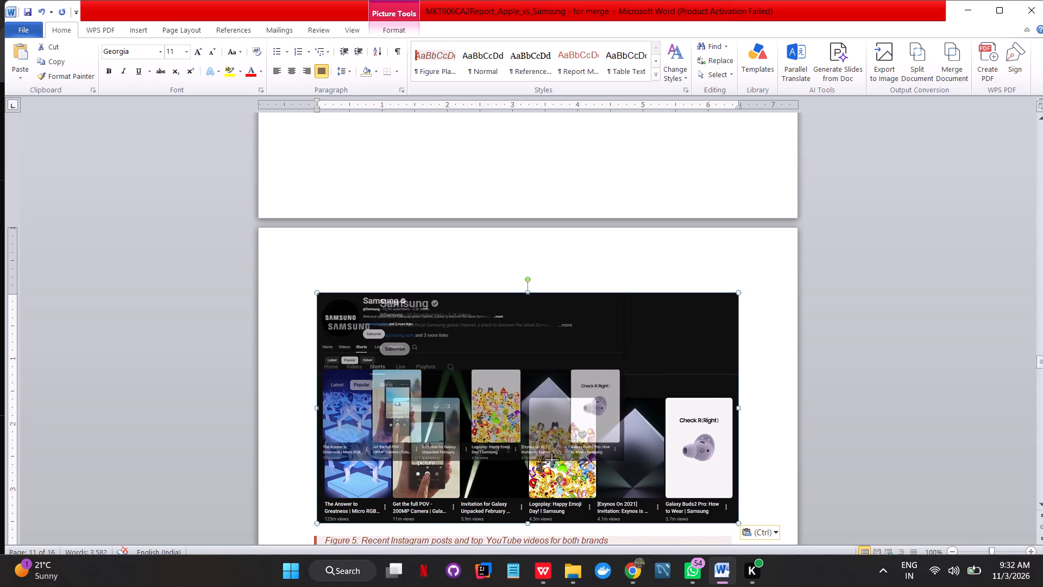
drag(551, 459, 540, 457)
drag(616, 457, 550, 429)
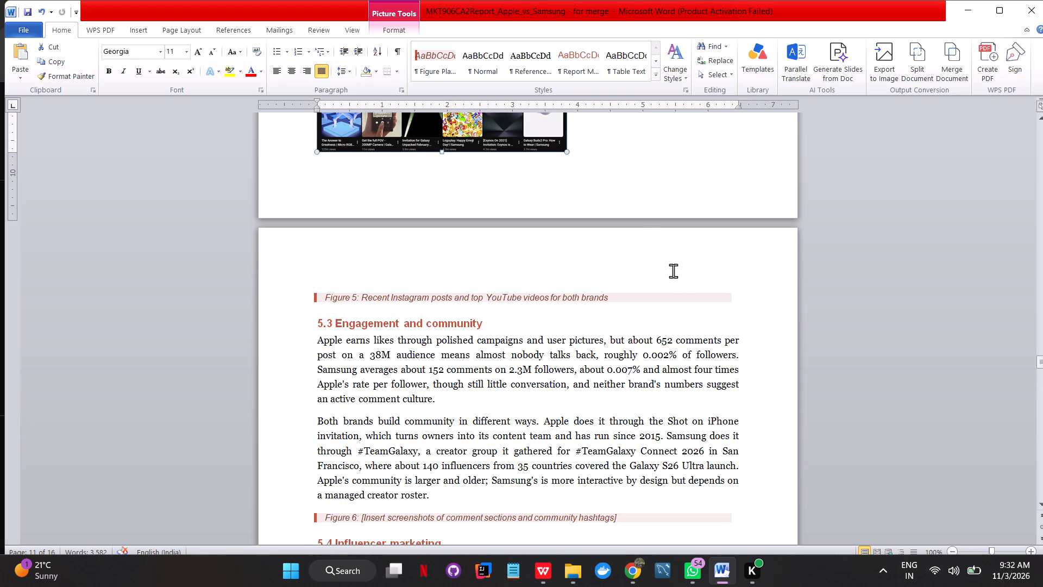
Reduce the Samsung Instagram screenshot's height to about 2.3 inches, matching its width to the Apple Instagram screenshot at about 3.5 inches.
key(Up)
key(Up)
key(Up)
key(Up)
key(Up)
click(643, 329)
key(Up)
key(Up)
key(Up)
key(Up)
key(Up)
key(Up)
key(Up)
key(Up)
key(Up)
key(Up)
key(Up)
key(Up)
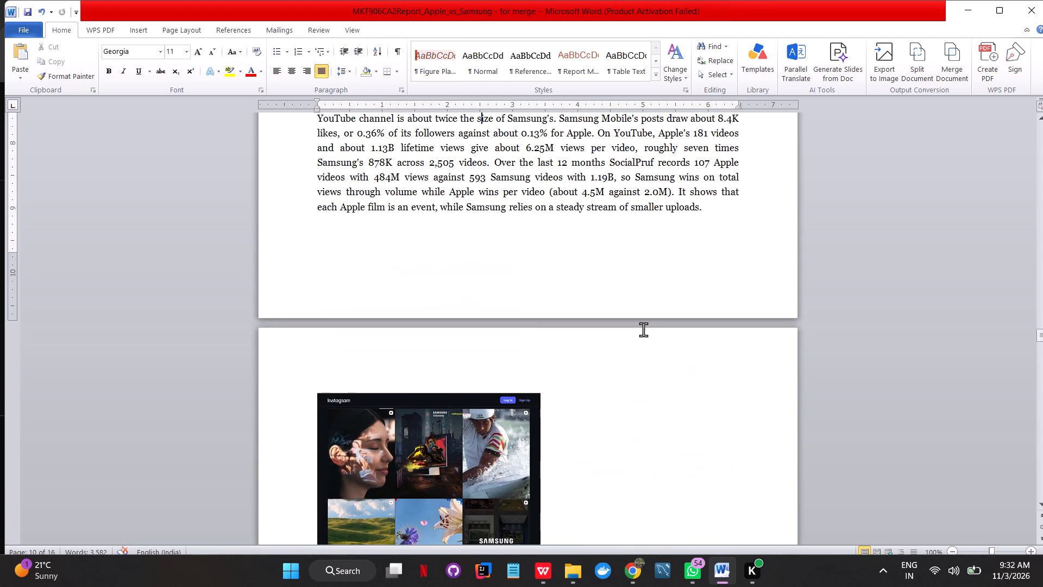
key(Down)
key(Down)
key(Down)
key(Down)
key(Down)
key(Down)
key(Down)
key(Down)
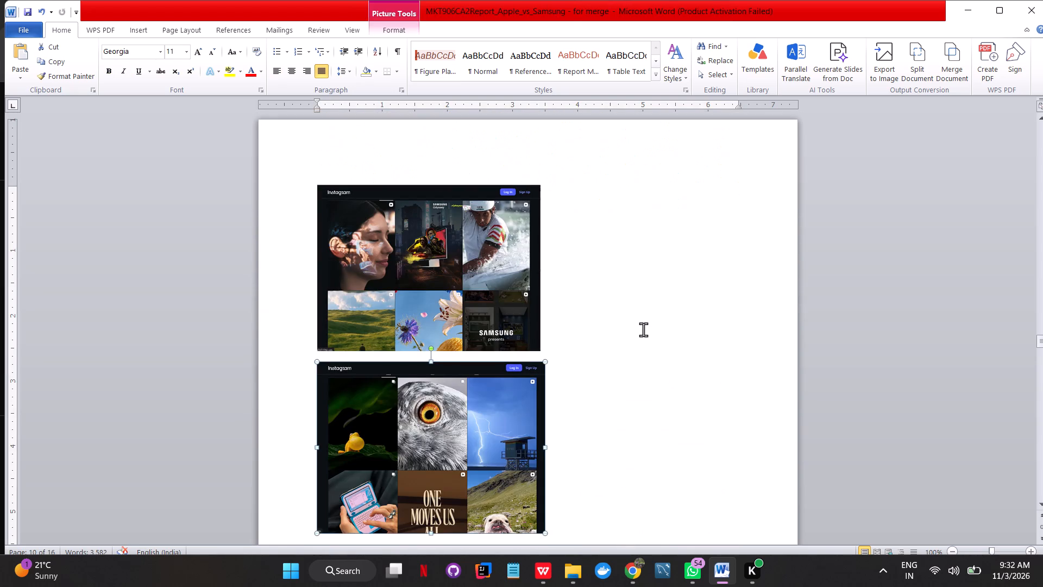
click(506, 267)
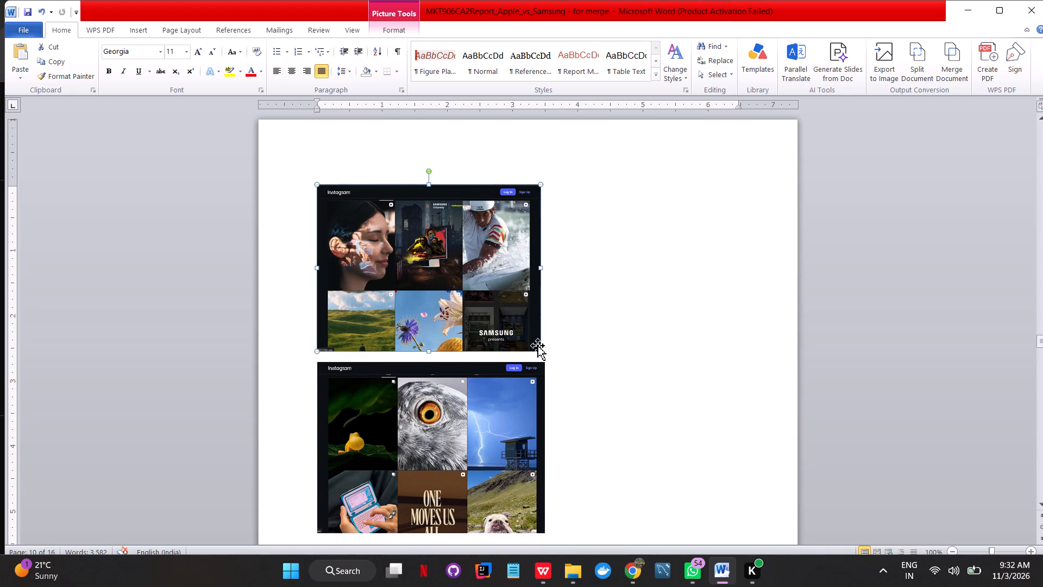
drag(542, 351, 518, 309)
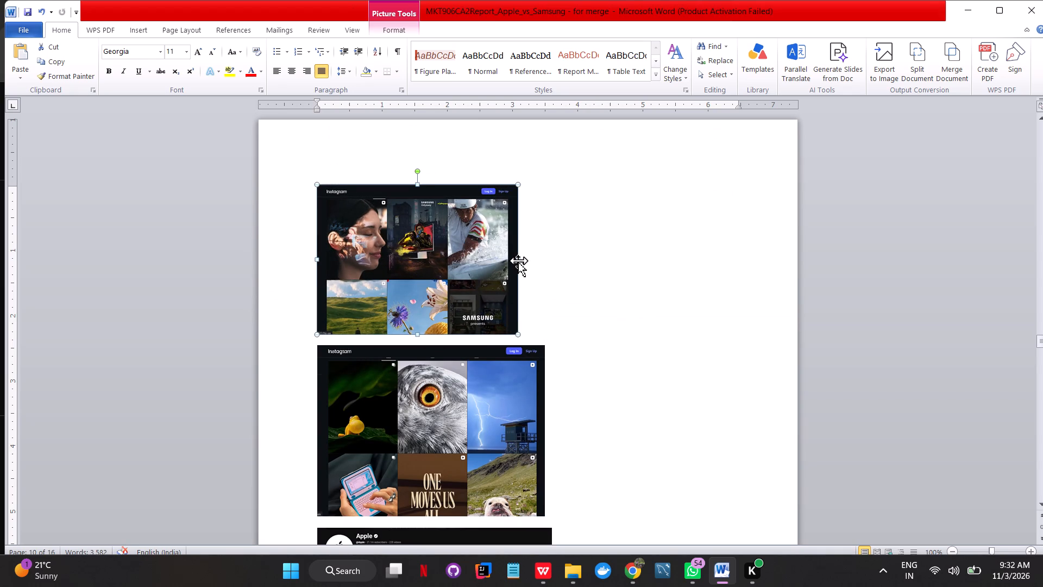
drag(518, 260, 546, 266)
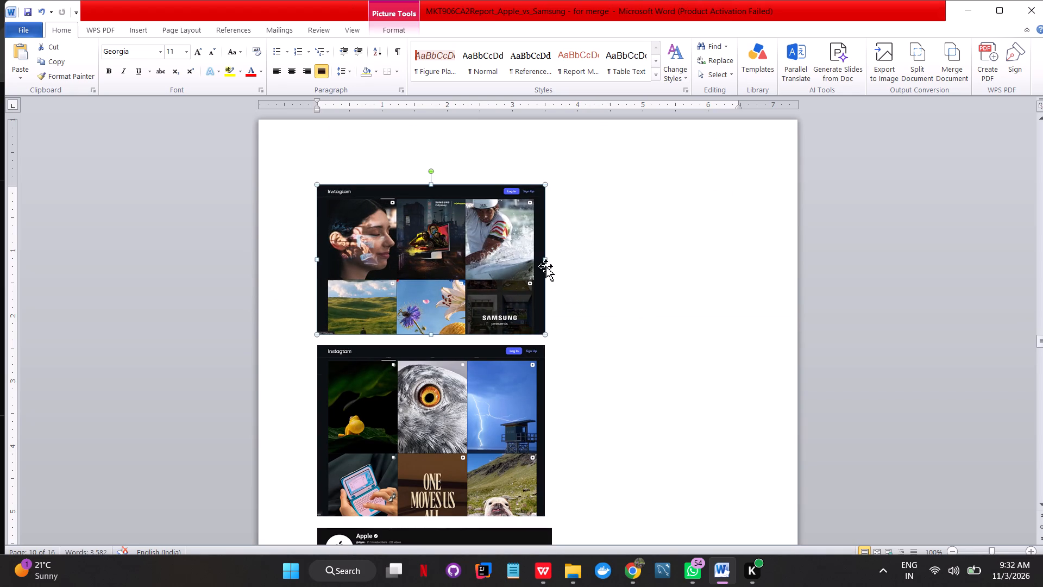
Reduce the Apple Instagram screenshot's height to about 2.1 inches, keeping its width at about 3.5 inches.
click(509, 448)
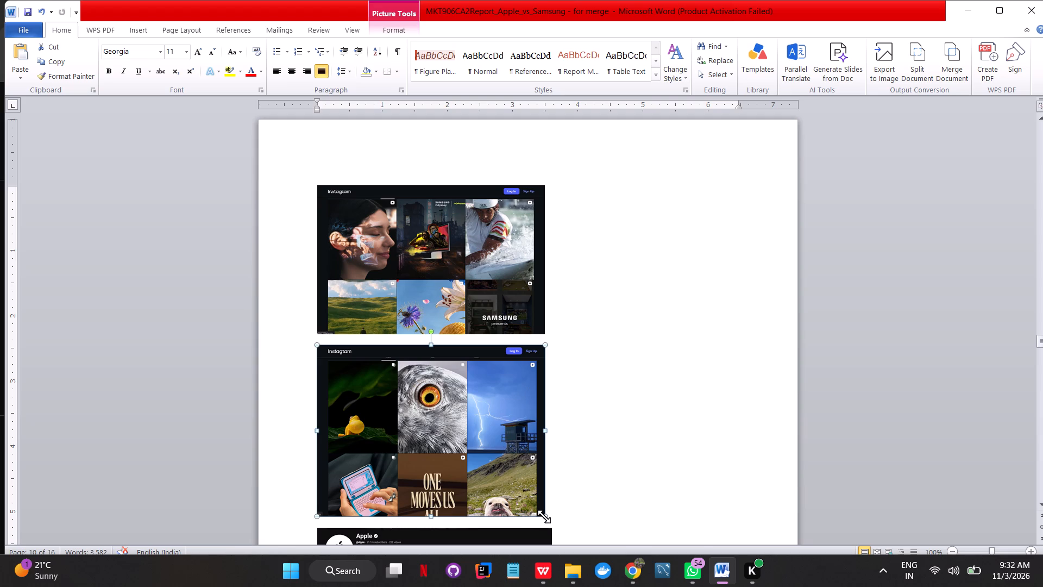
drag(544, 516, 520, 498)
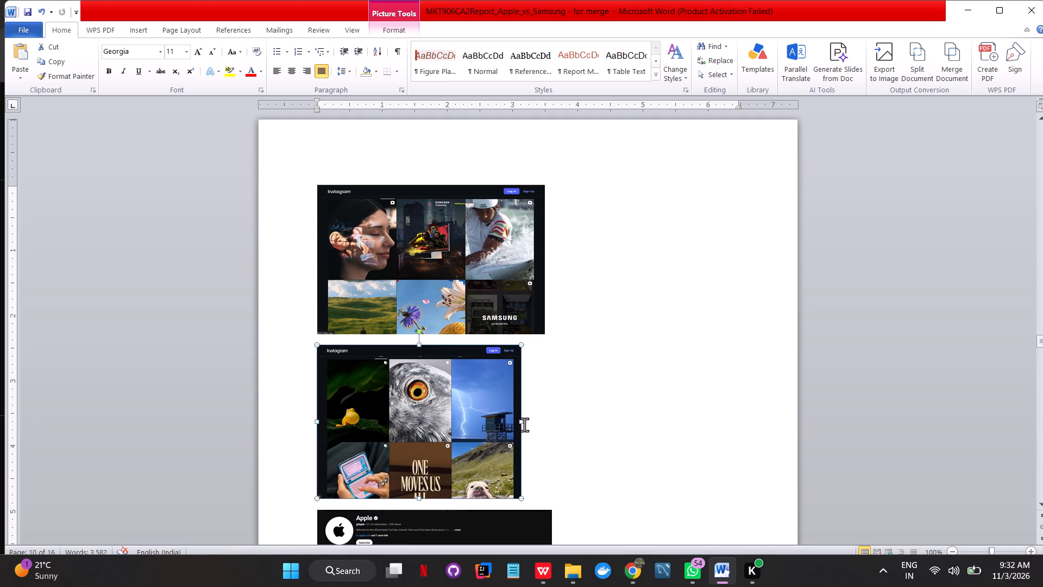
drag(521, 421, 545, 421)
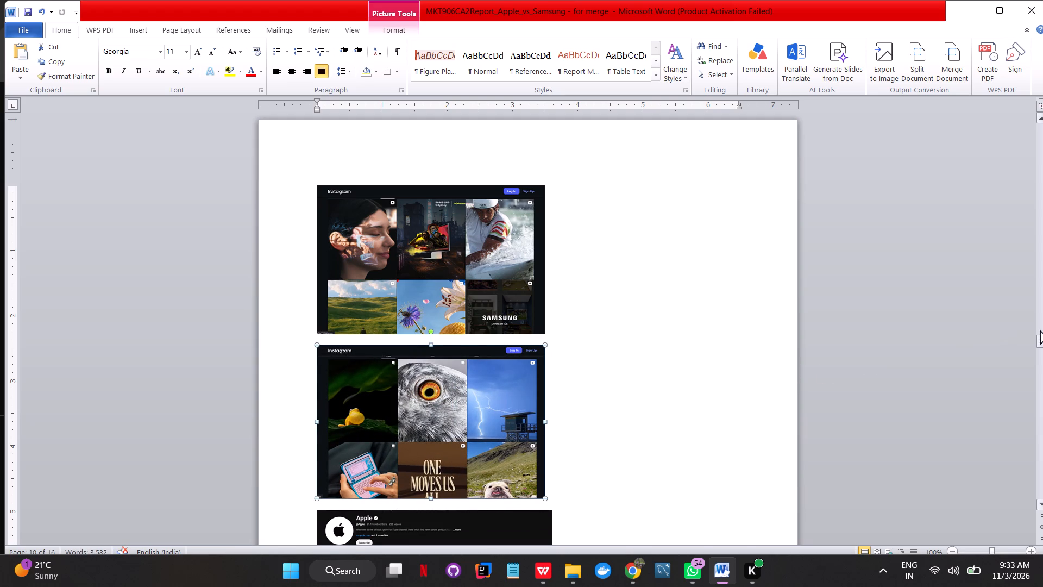
right_click(906, 341)
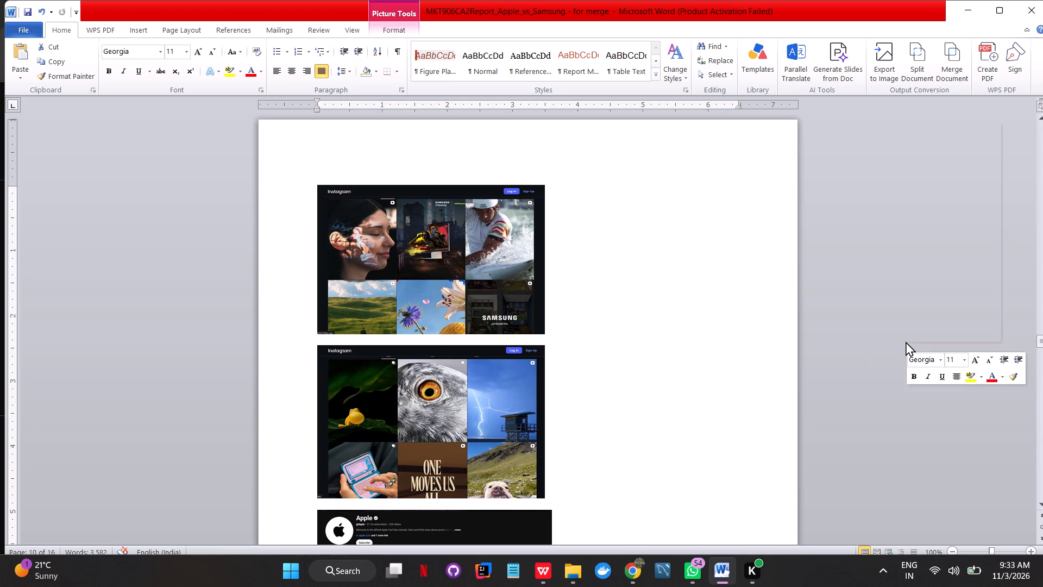
click(851, 333)
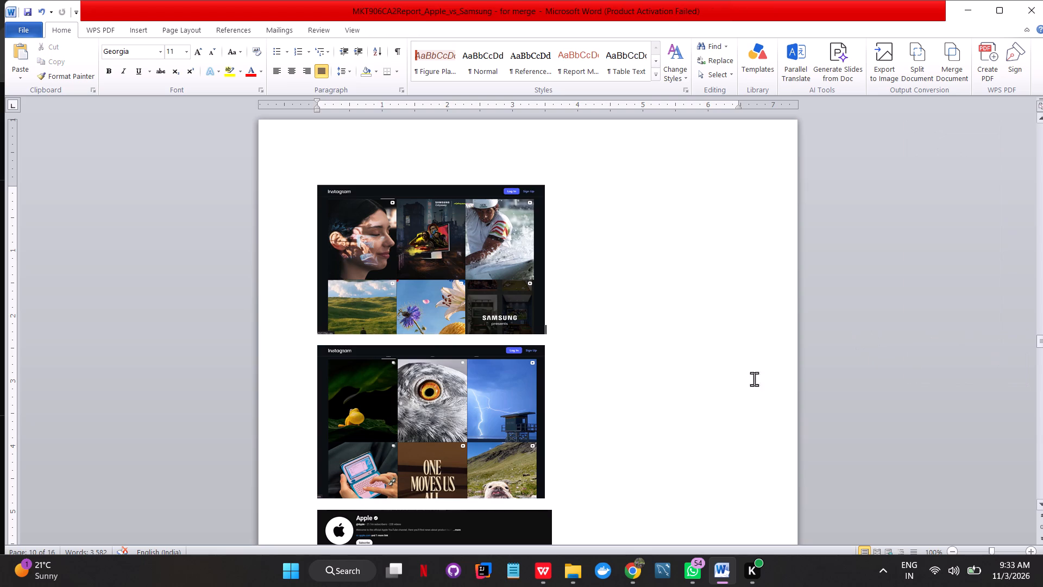
scroll(686, 374, down, 1)
drag(1040, 340, 1041, 343)
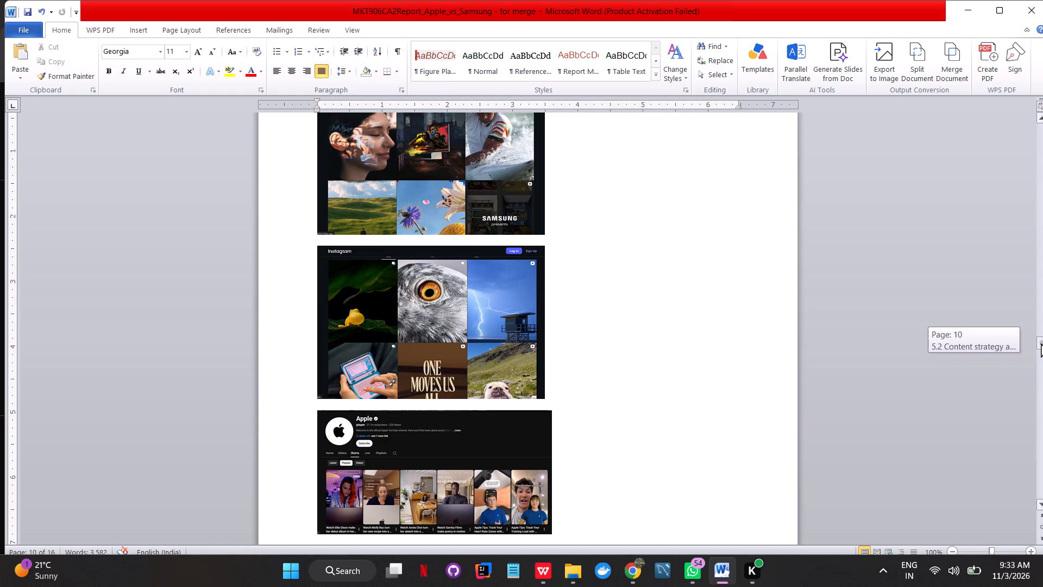
drag(1041, 343, 1041, 346)
click(411, 254)
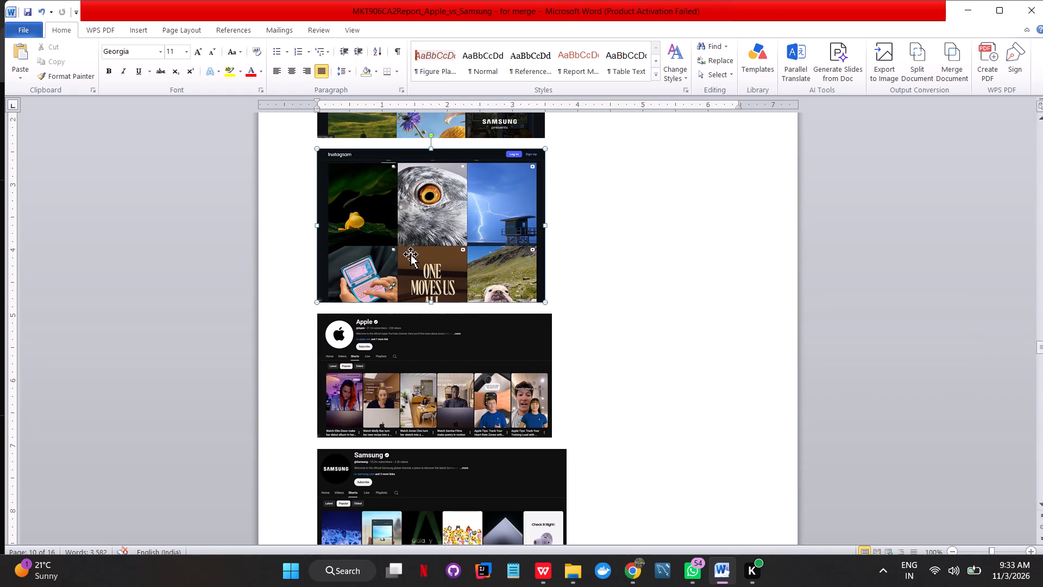
drag(544, 302, 525, 282)
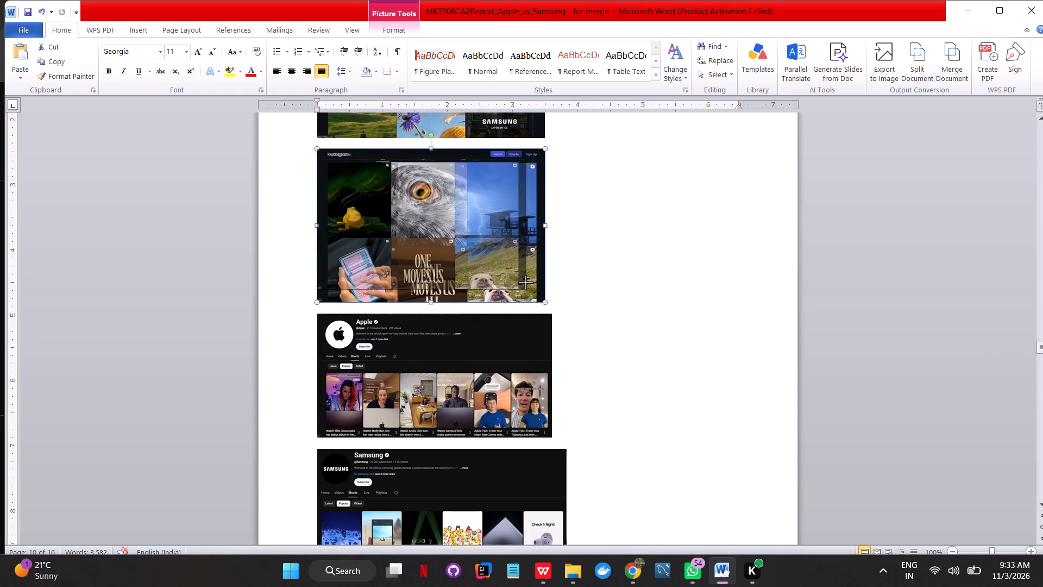
drag(525, 282, 525, 282)
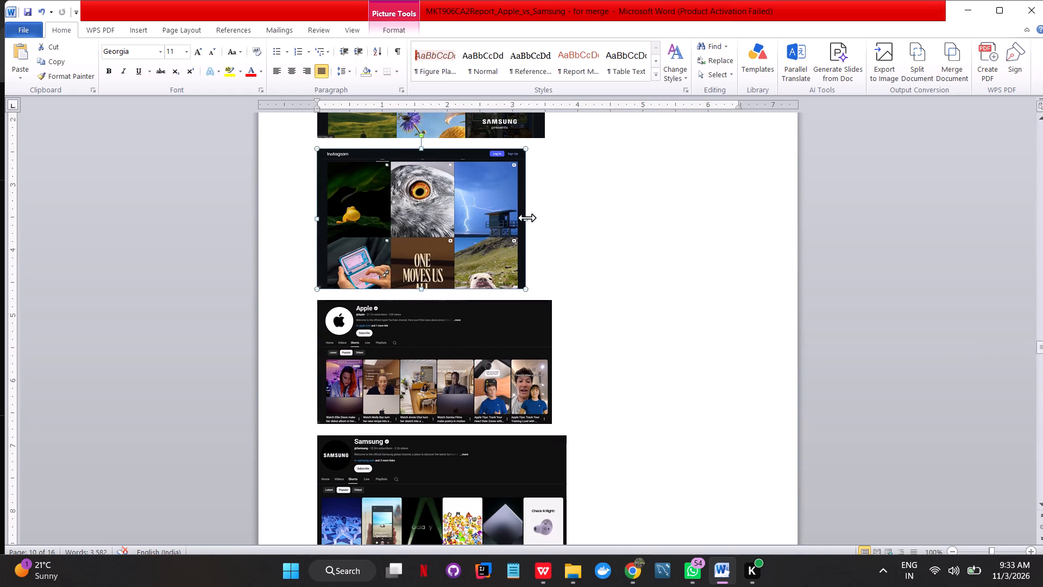
drag(526, 217, 546, 218)
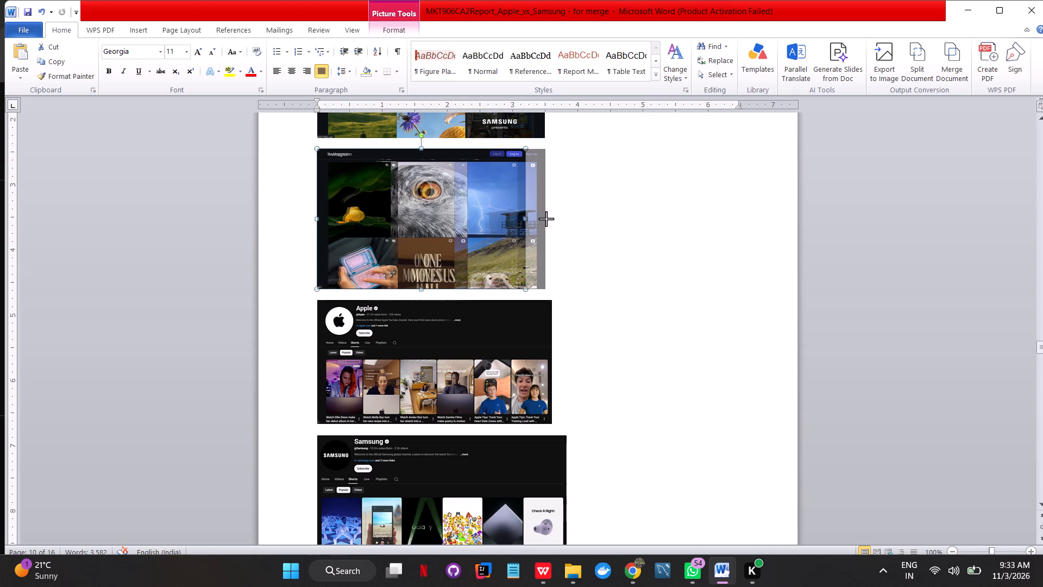
drag(546, 218, 550, 217)
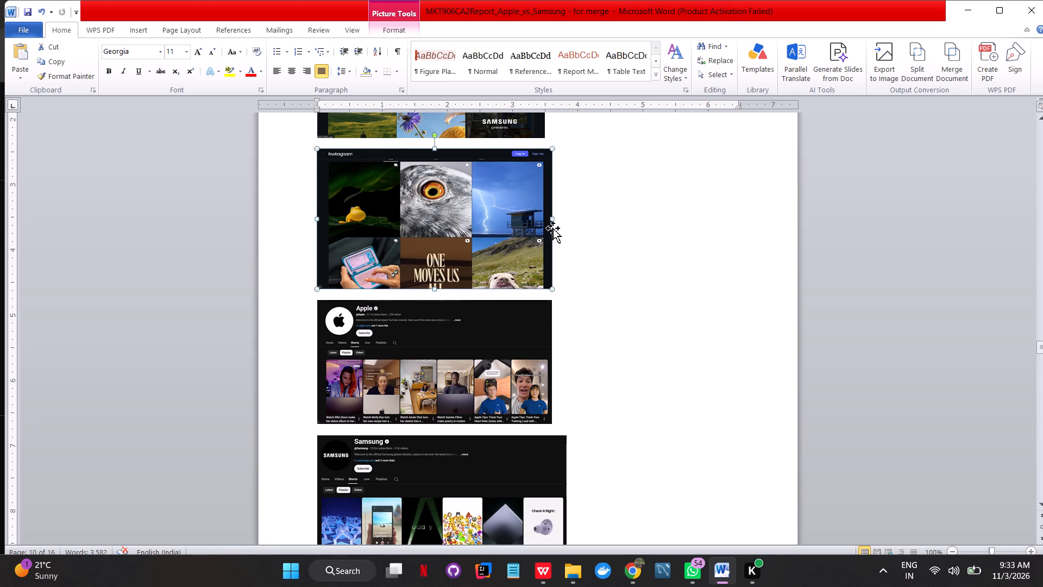
drag(552, 219, 548, 219)
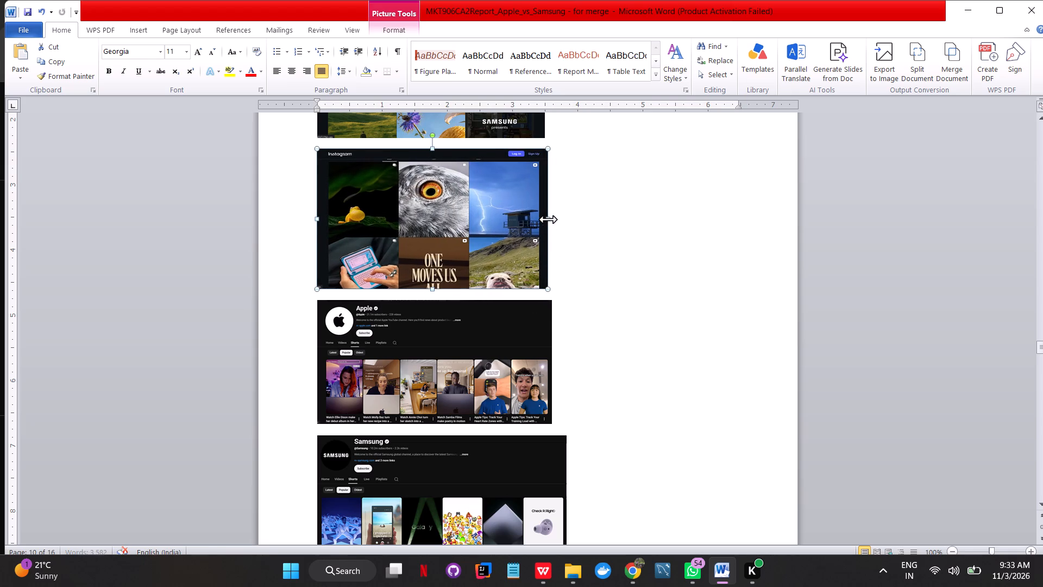
Match the widths of the Apple and Samsung YouTube screenshots at about 3.7 inches.
click(485, 397)
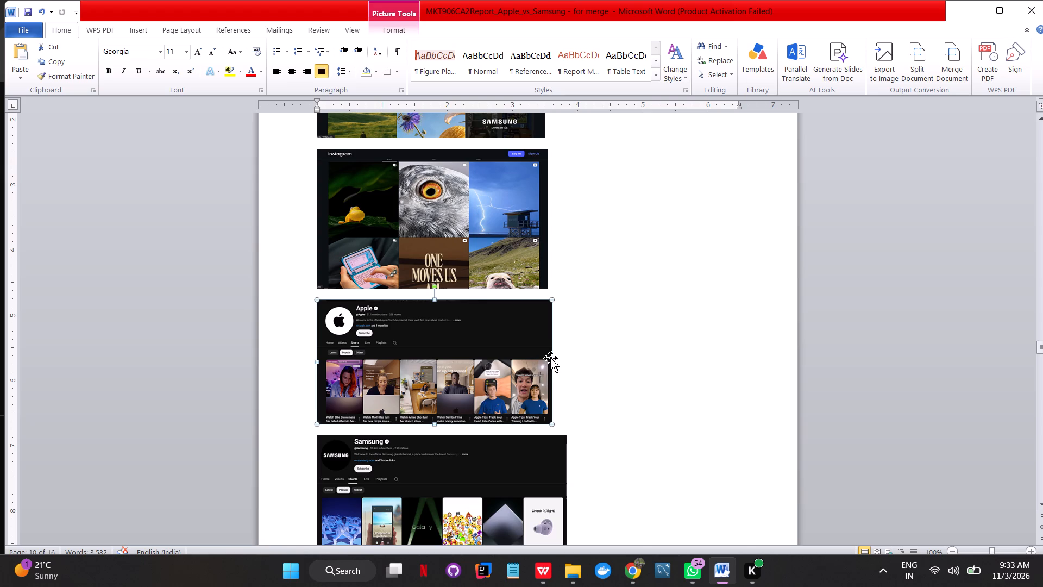
click(552, 424)
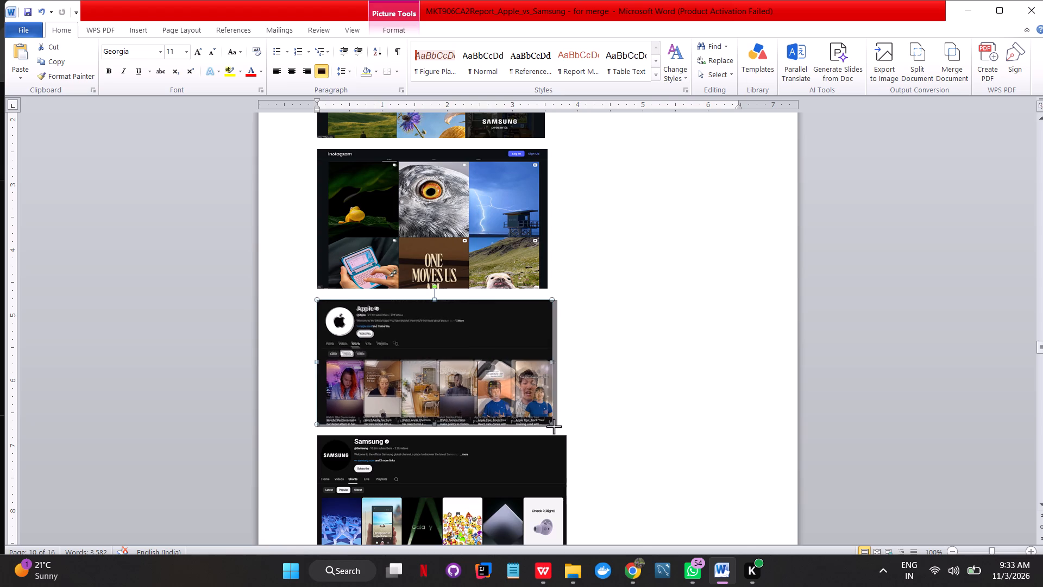
click(519, 489)
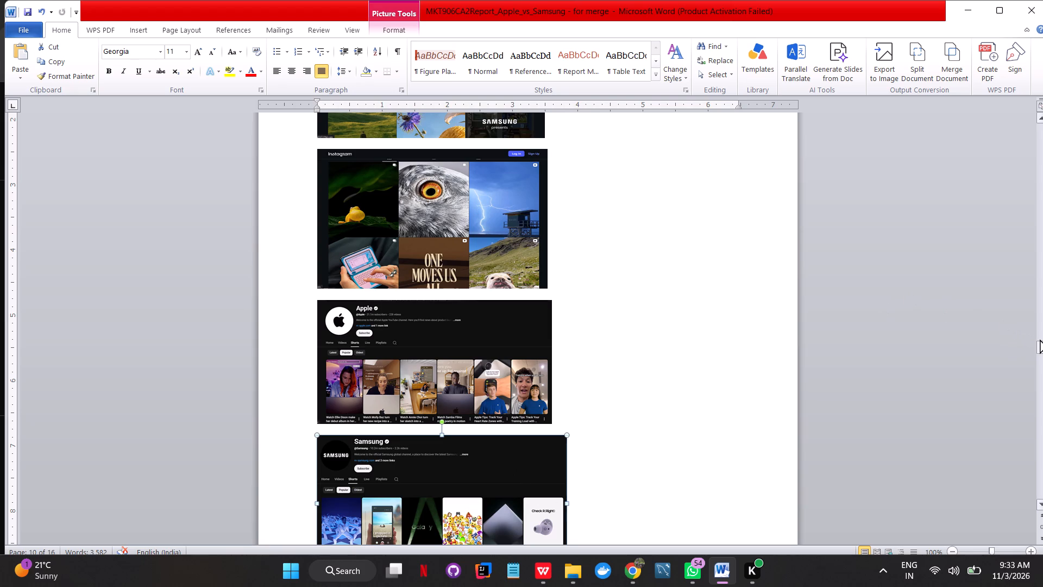
drag(1040, 344, 1041, 349)
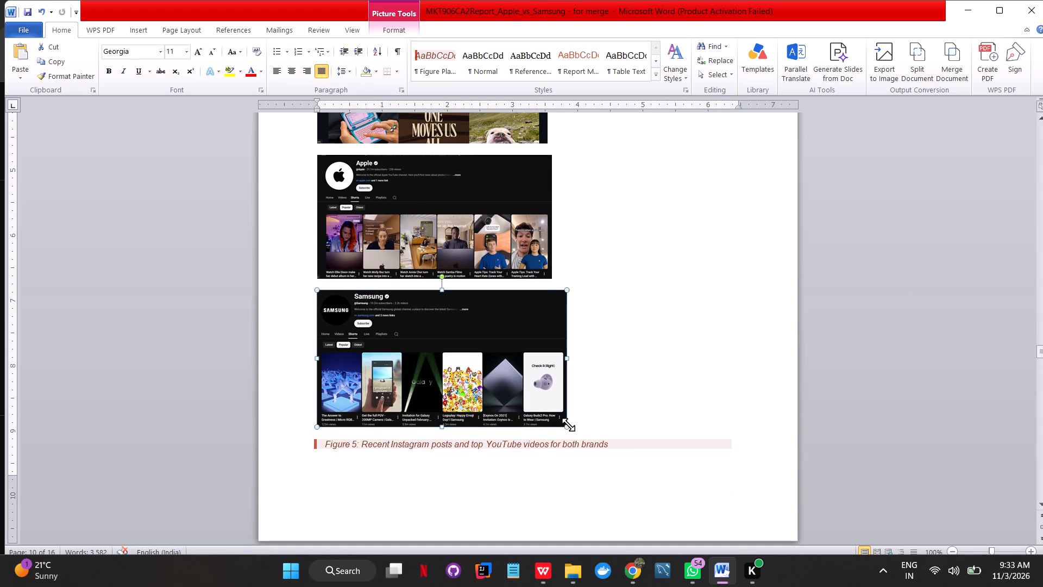
click(568, 424)
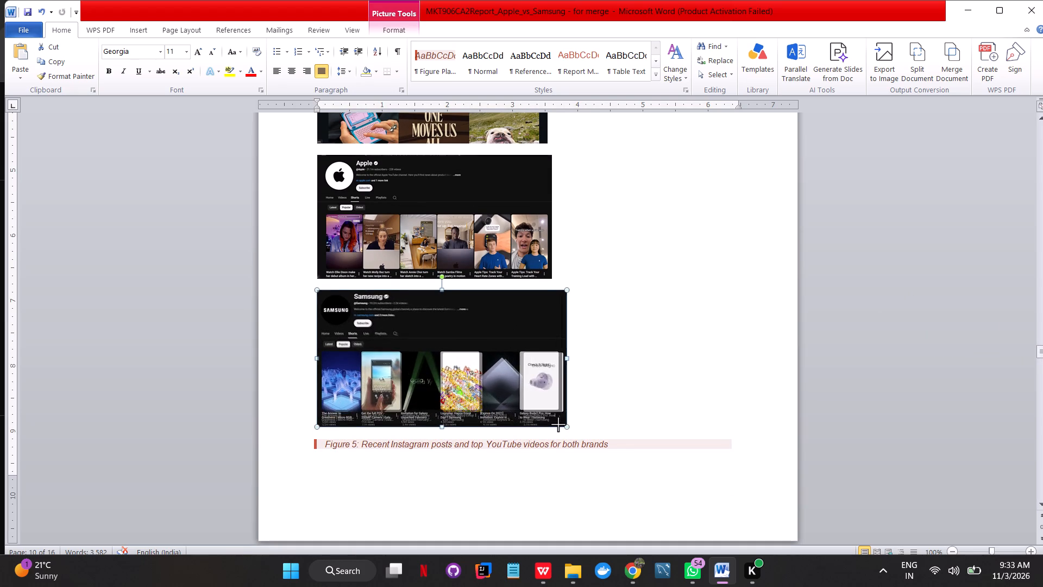
click(490, 266)
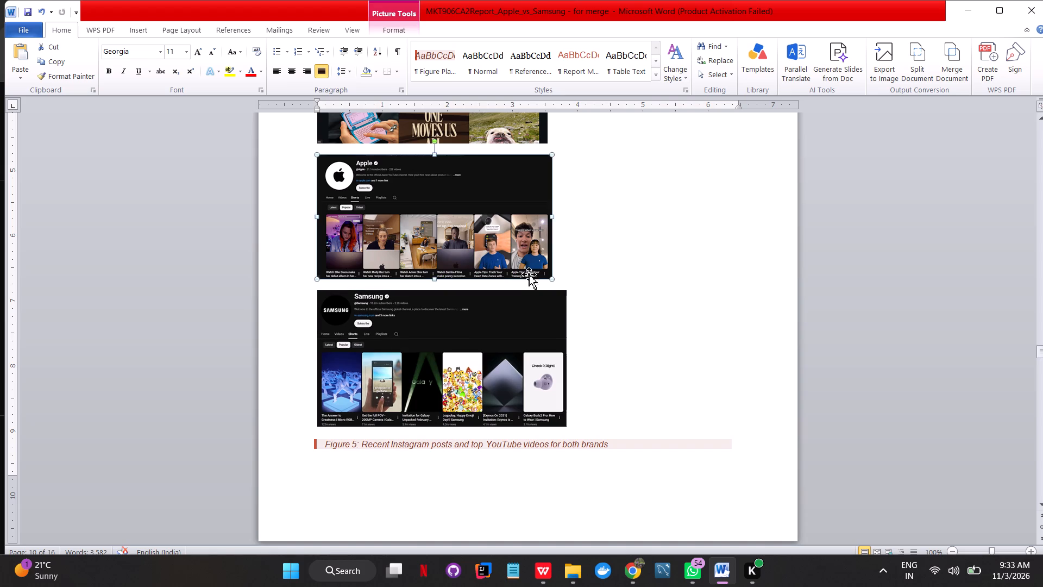
drag(551, 278, 558, 281)
click(564, 369)
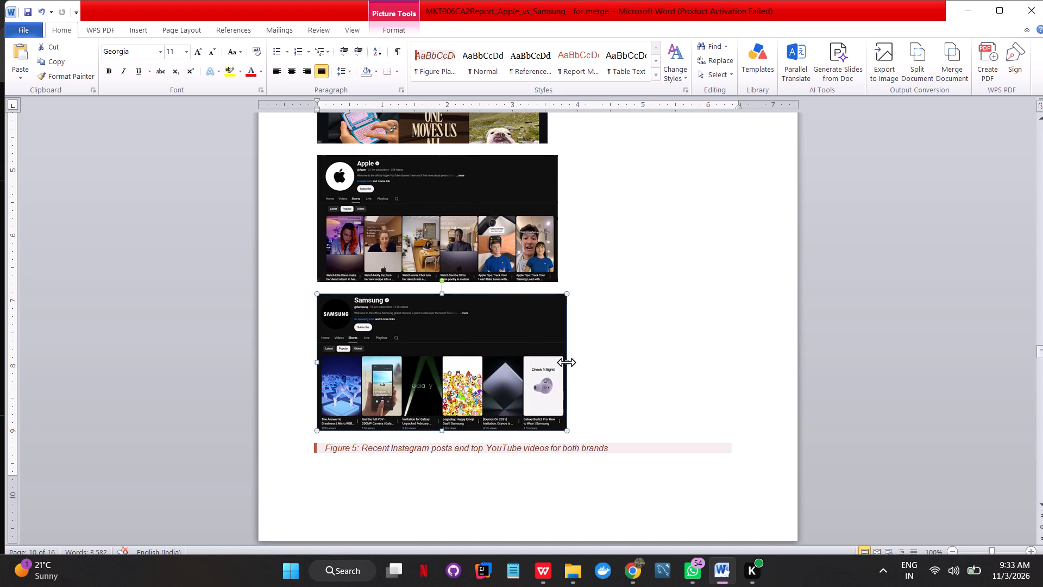
drag(566, 362, 559, 363)
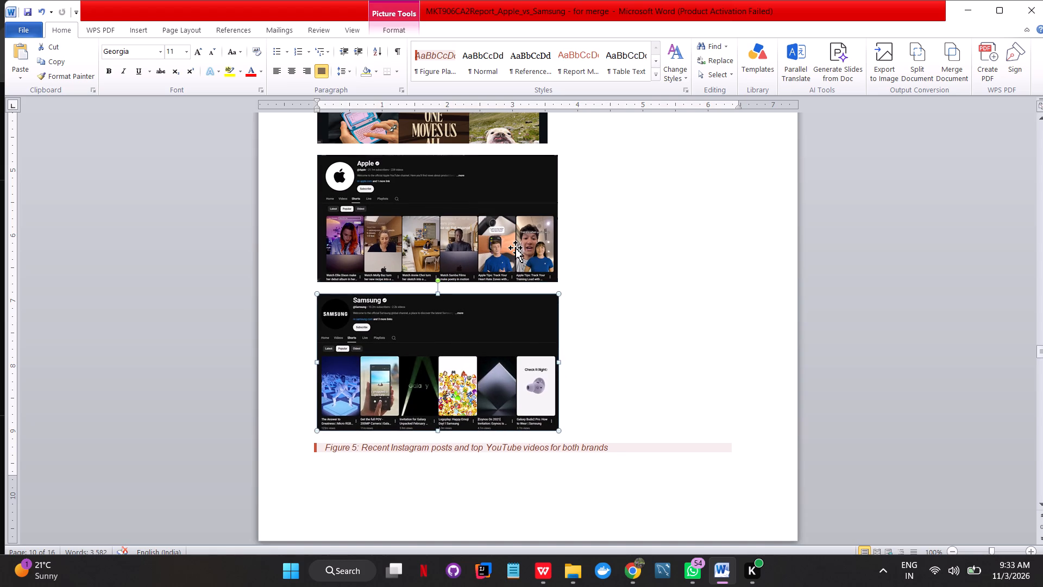
Enlarge the Apple and Samsung Instagram screenshots to a matching width of about 3.6 inches, keeping all of Figure 5 on one page.
click(516, 248)
click(523, 129)
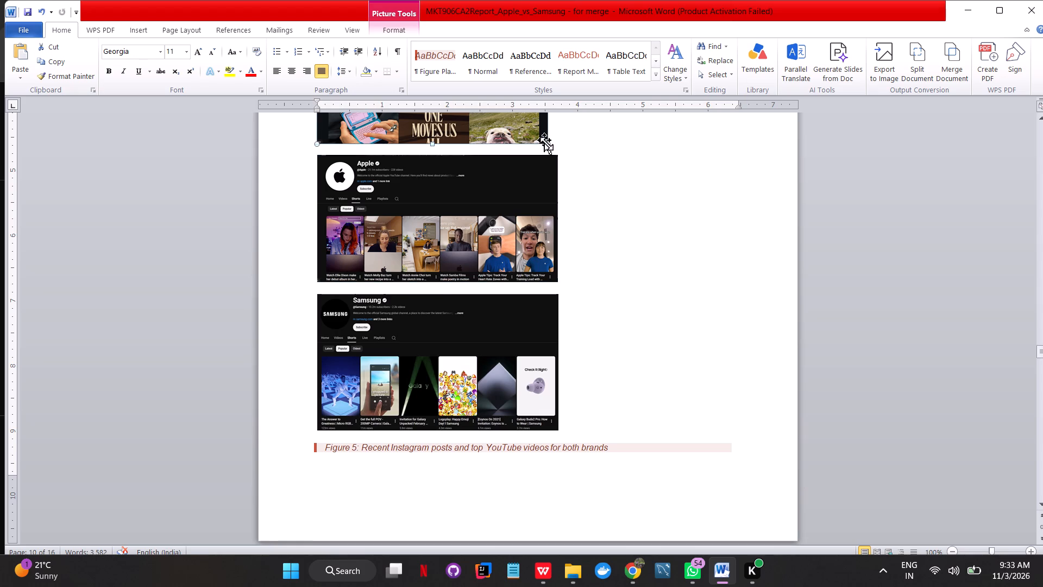
click(548, 145)
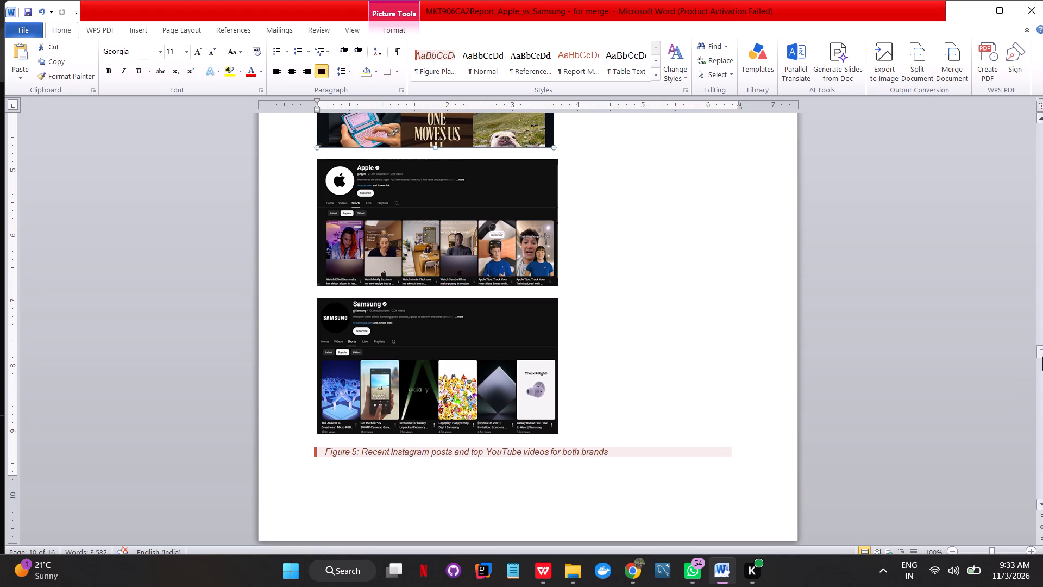
drag(1042, 353, 1042, 345)
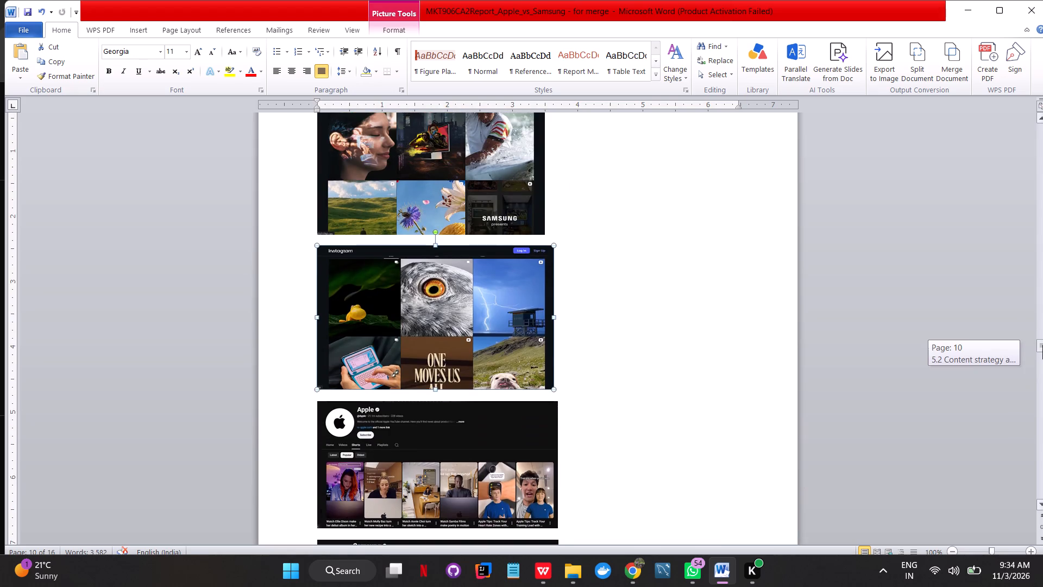
drag(1042, 345, 1042, 342)
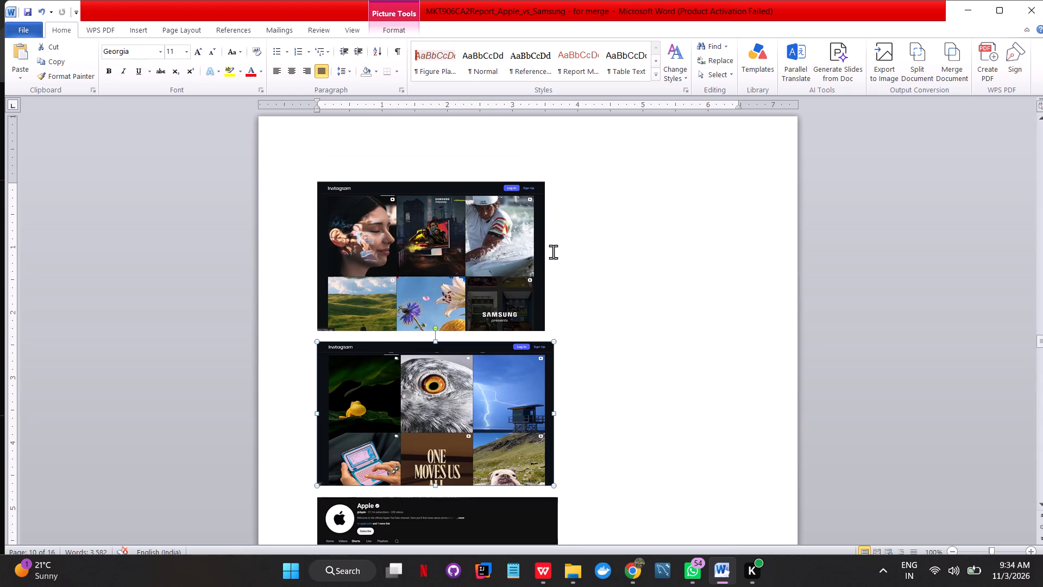
click(491, 250)
drag(545, 330, 550, 332)
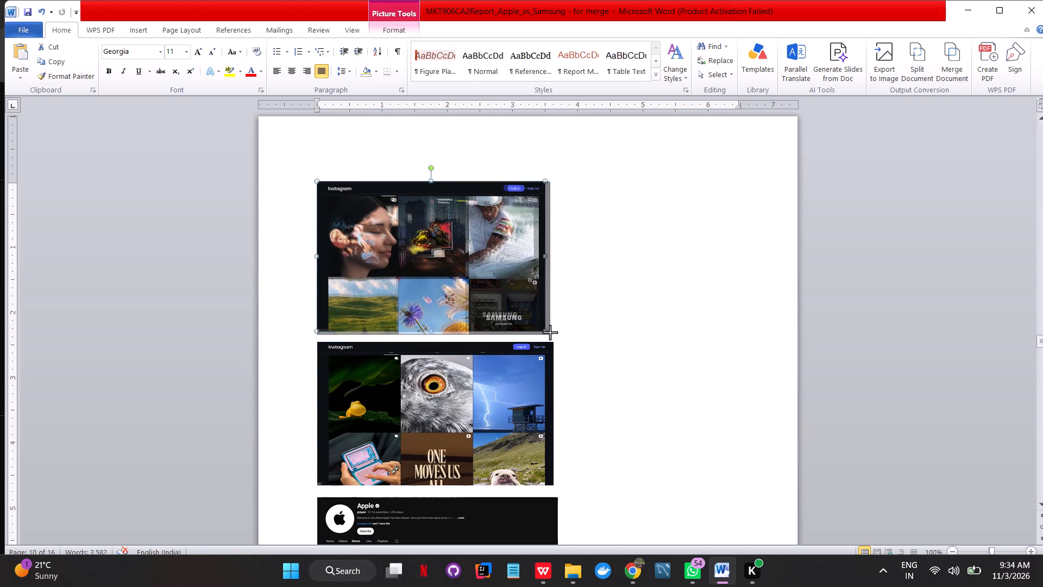
drag(550, 332, 552, 333)
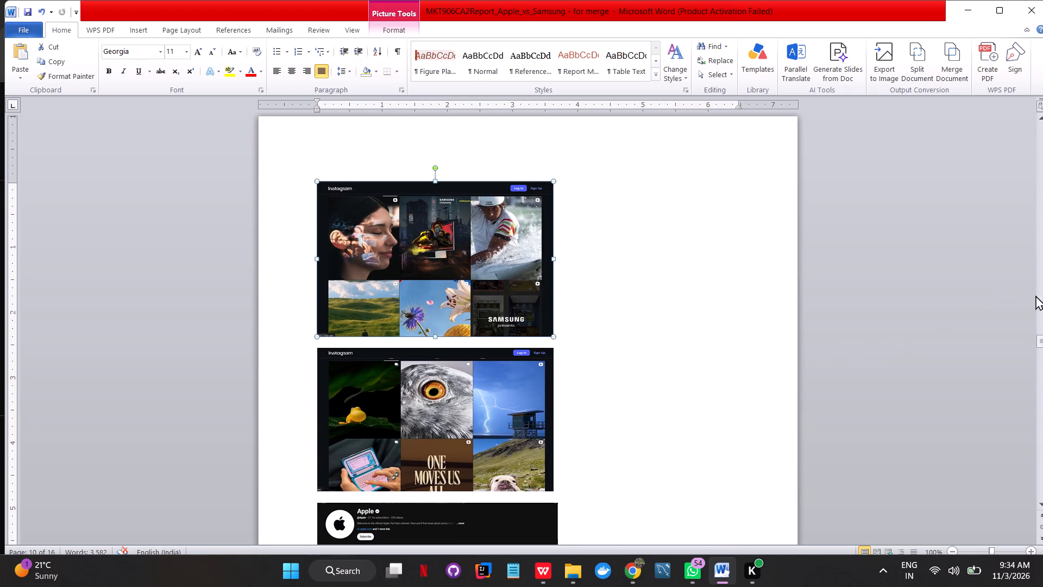
drag(1040, 341, 1042, 354)
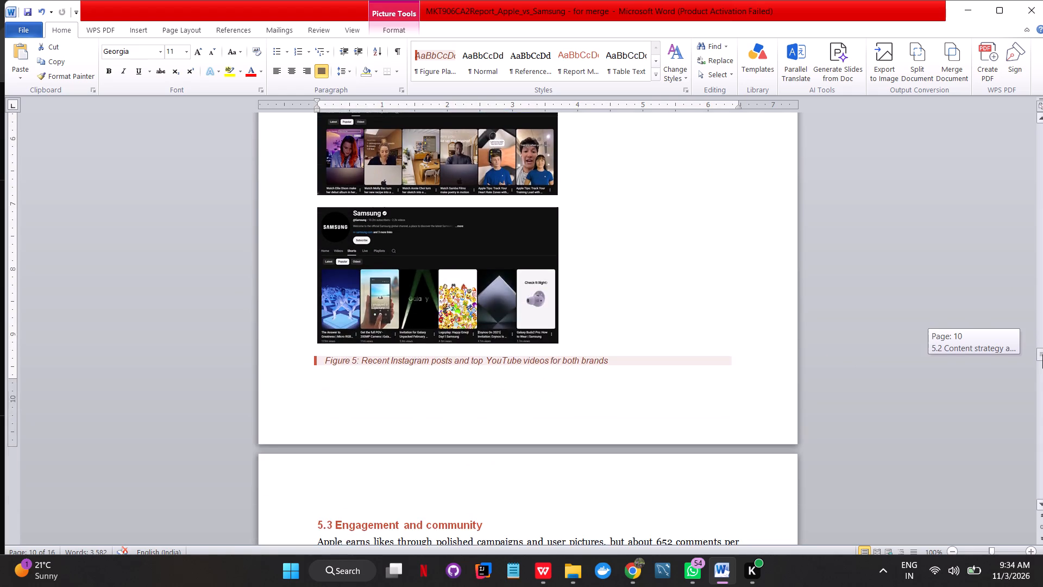